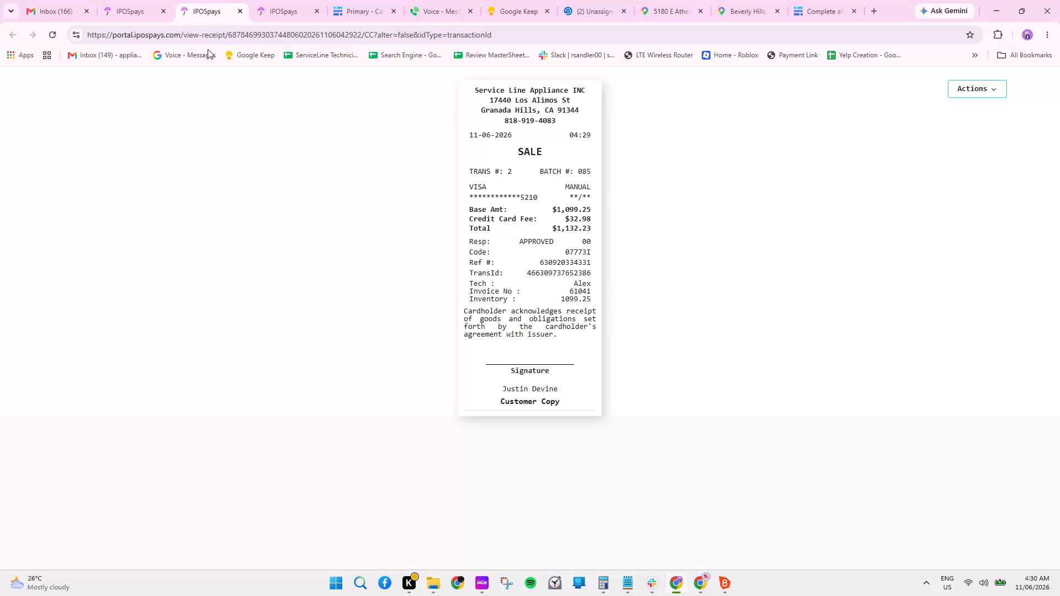
Export the customer copy of the sale receipt for invoice 61041 as a PNG image.
left_click(984, 85)
left_click(974, 113)
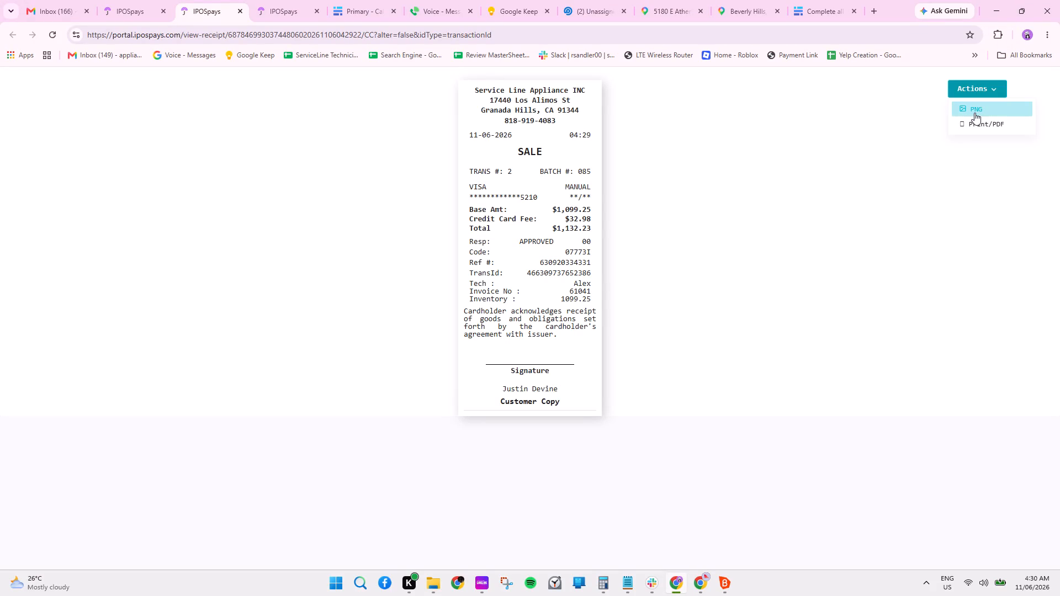
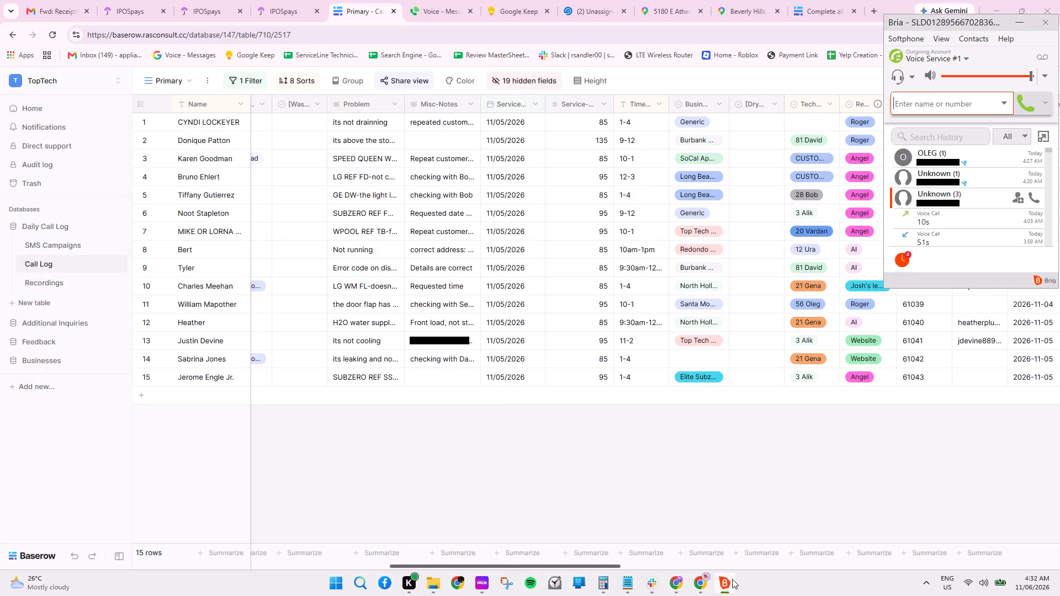
Call Oleg back from his missed call entry in the softphone's call history.
left_click(960, 162)
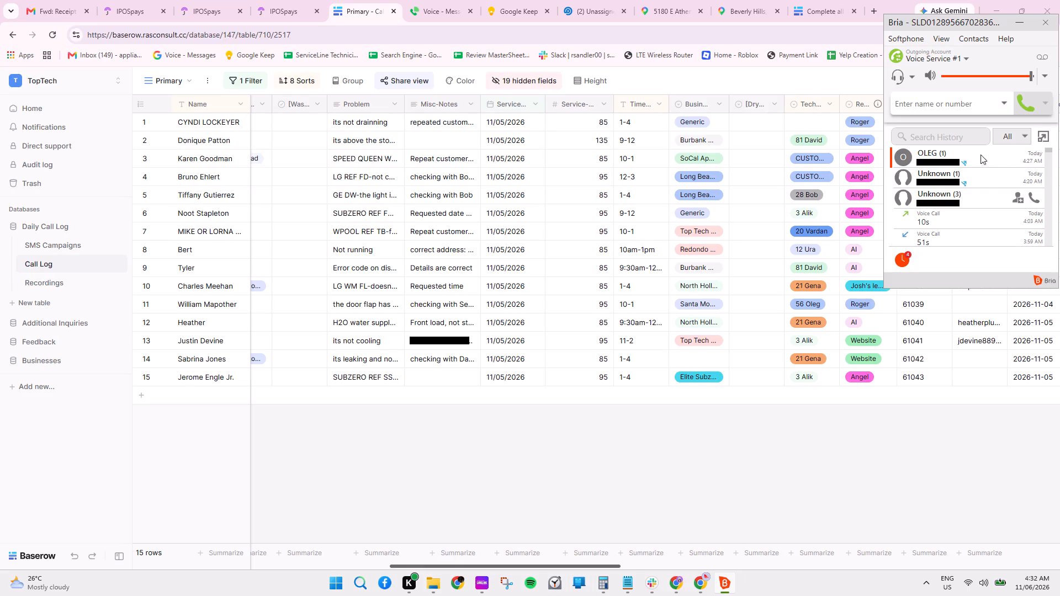
left_click(990, 158)
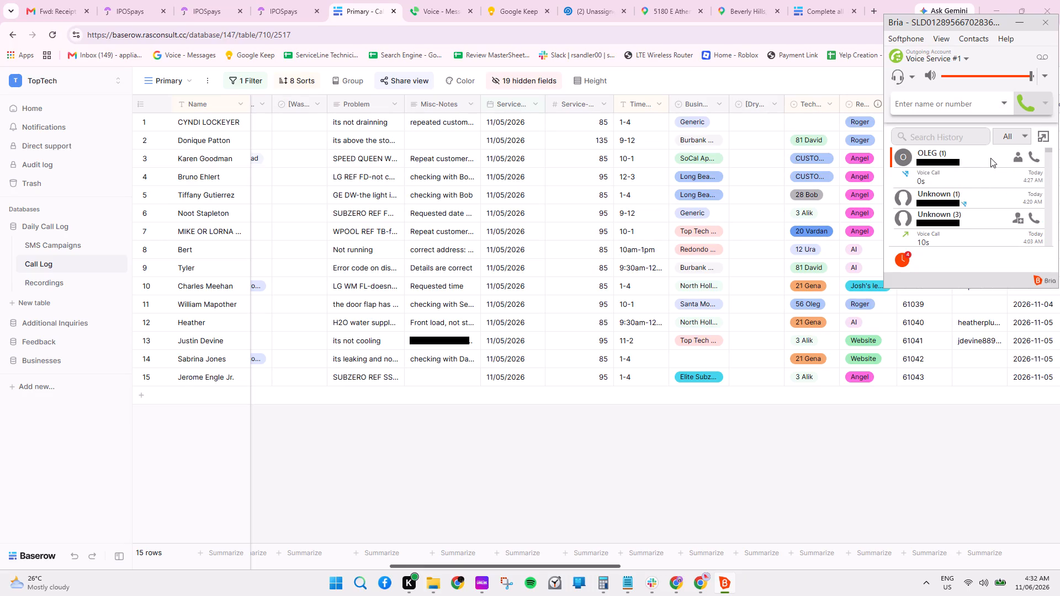
left_click(1030, 158)
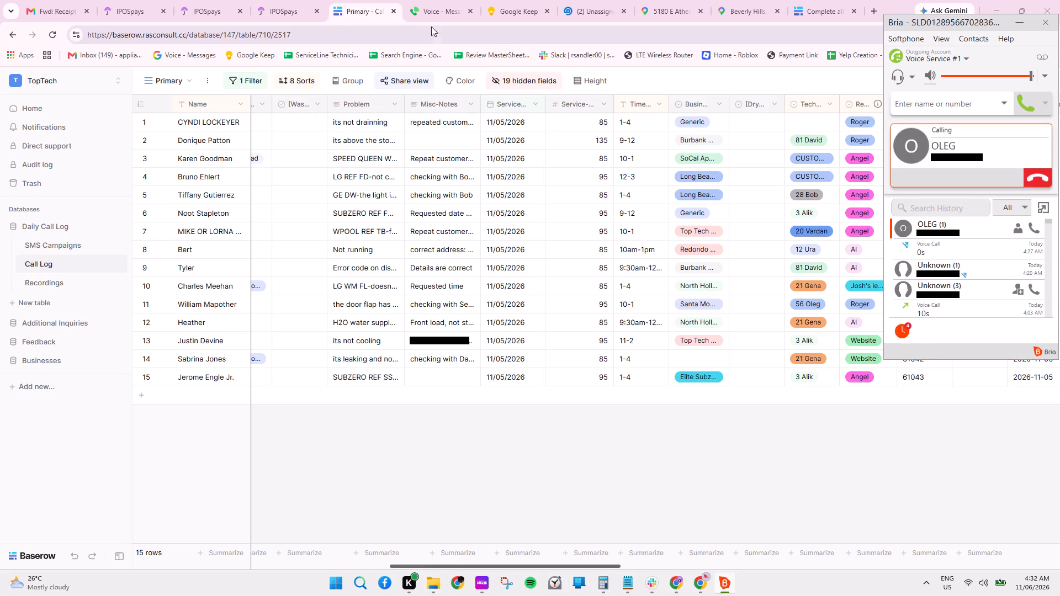
Switch to the Google Voice text messages.
left_click(423, 6)
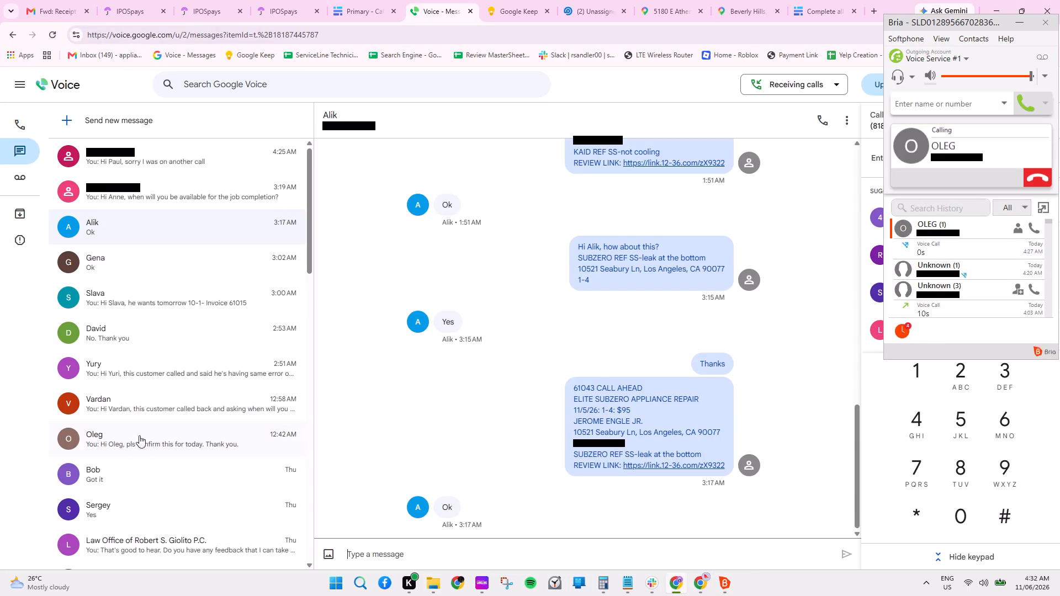
left_click(153, 436)
left_click(545, 549)
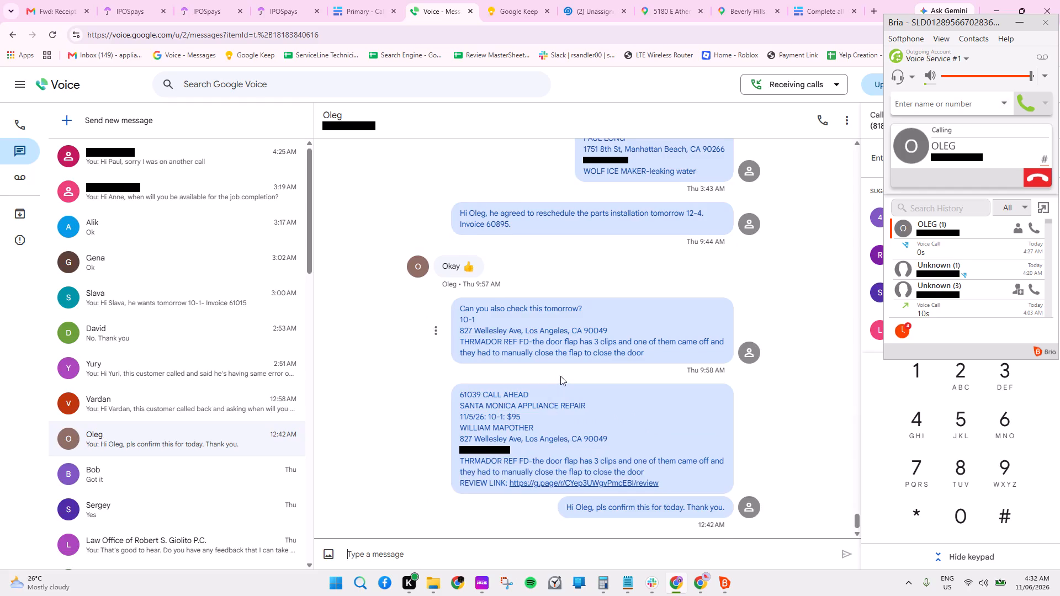
scroll(560, 376, "up", 3)
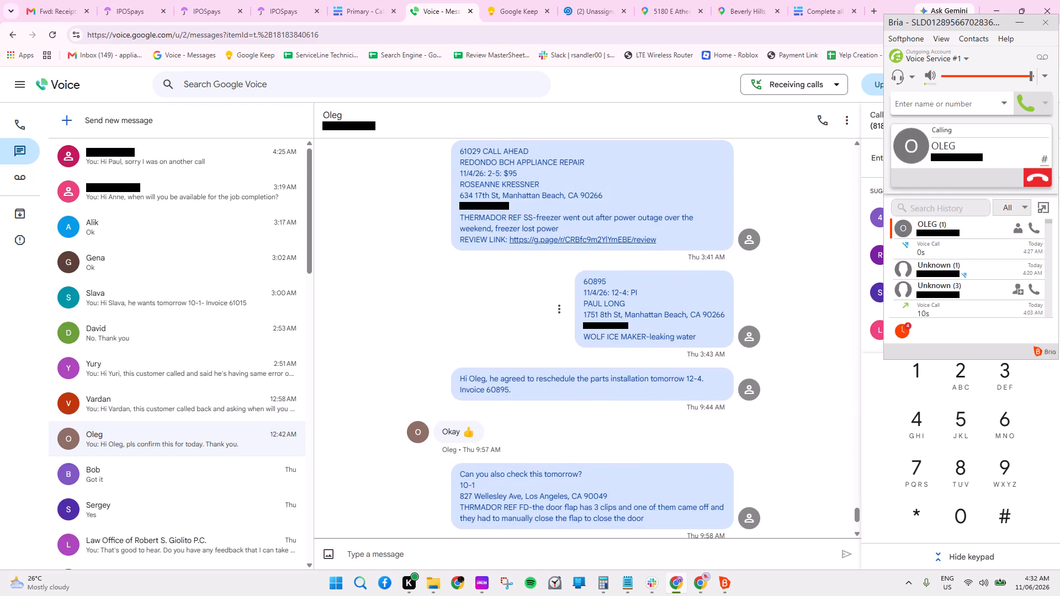
left_click_drag(584, 282, 677, 324)
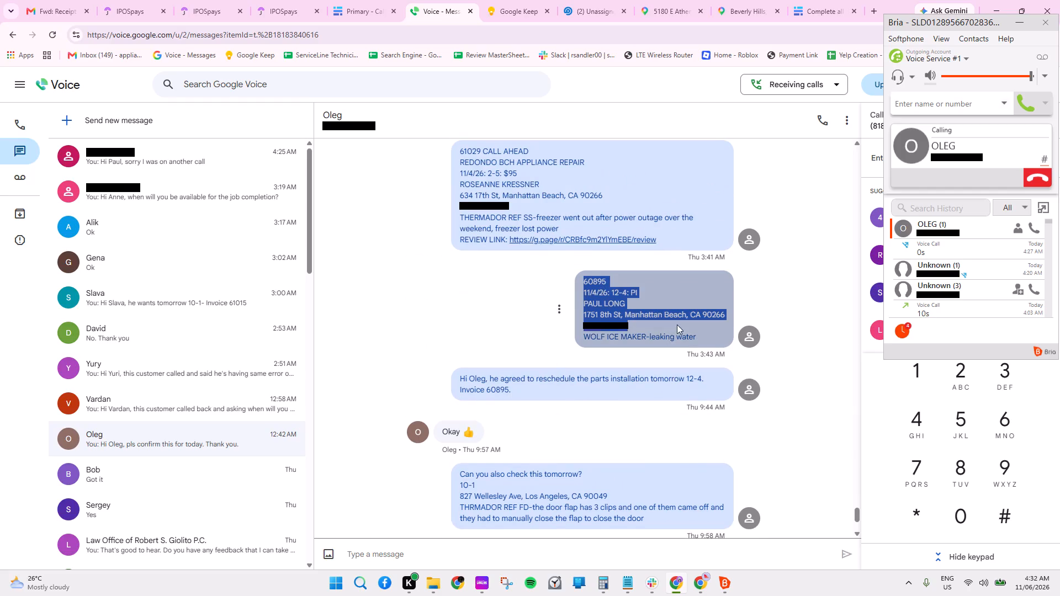
left_click_drag(677, 324, 703, 337)
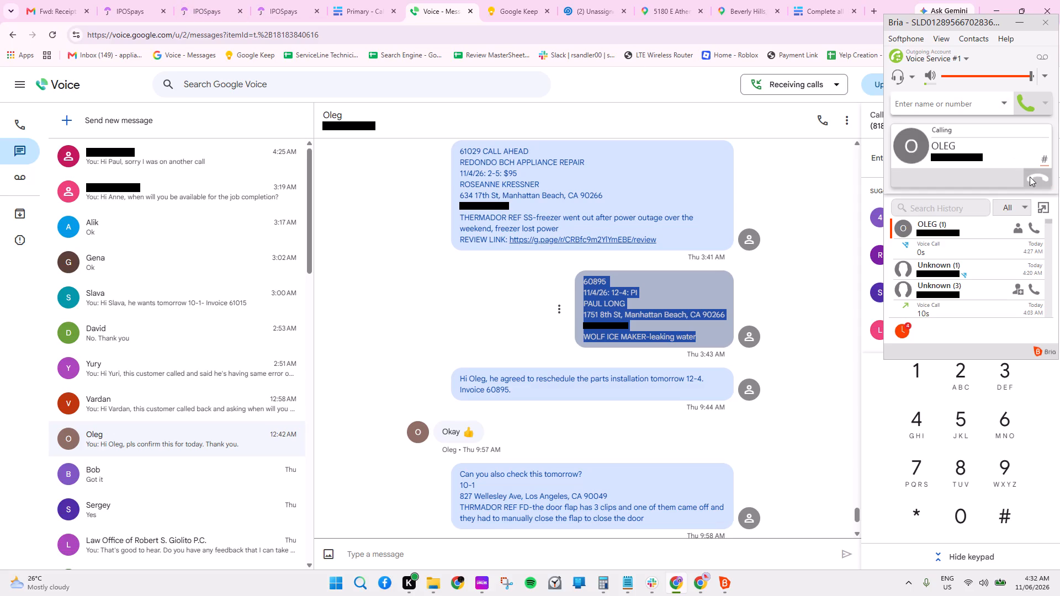
left_click_drag(1031, 177, 733, 260)
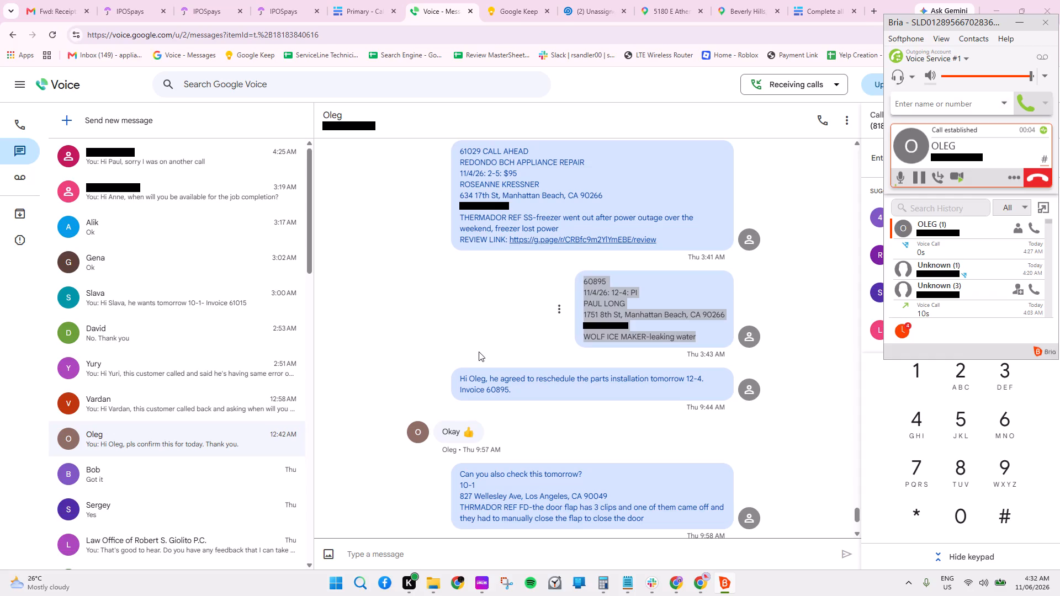
left_click(664, 297)
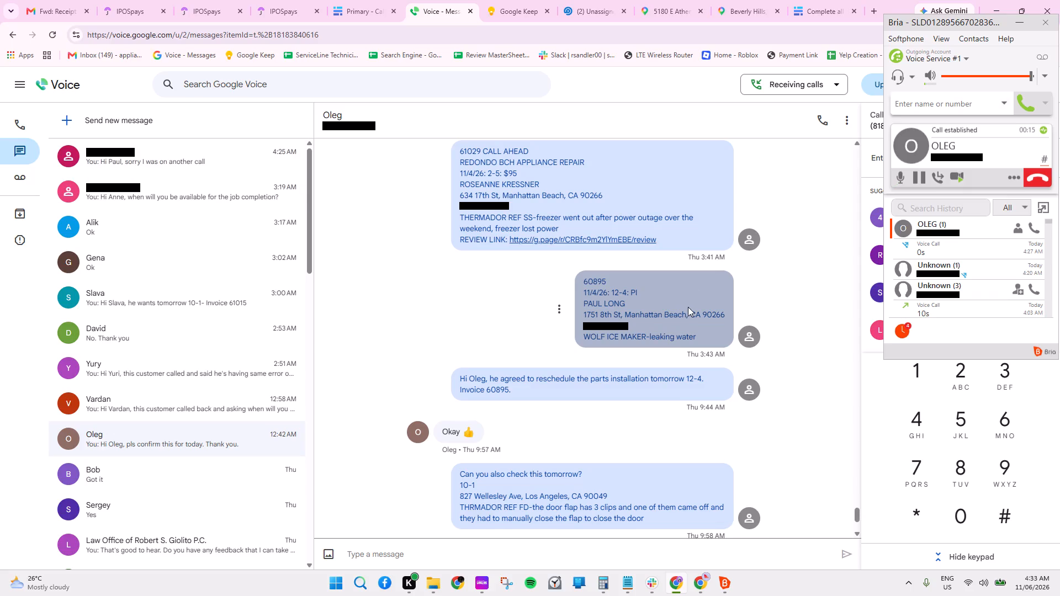
End the softphone call with Oleg.
left_click(1037, 175)
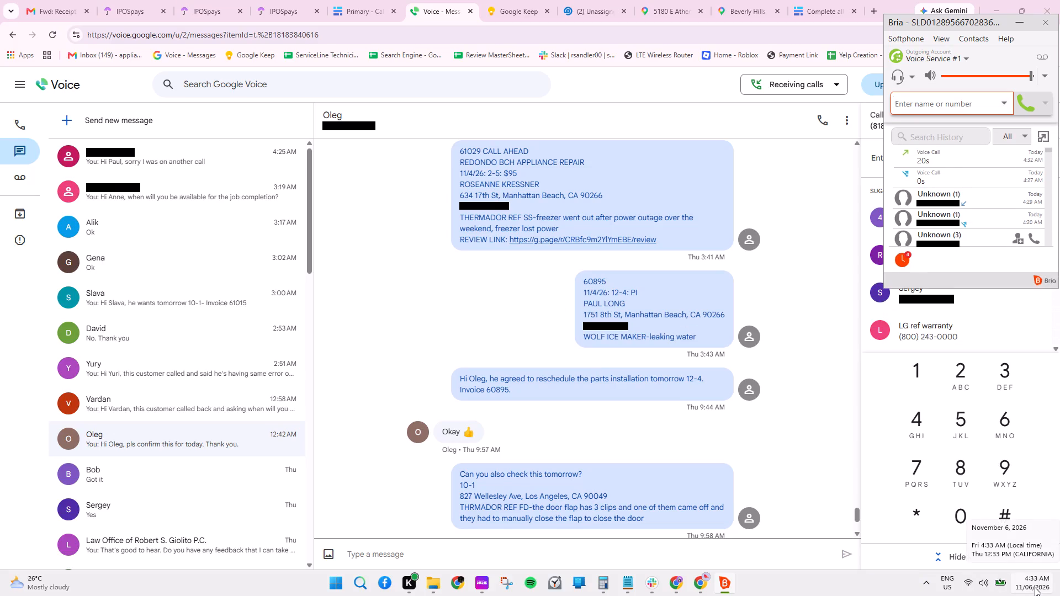
Call the customer from the conversation about being on another call, mute the microphone, and hang up.
left_click(187, 156)
left_click(819, 124)
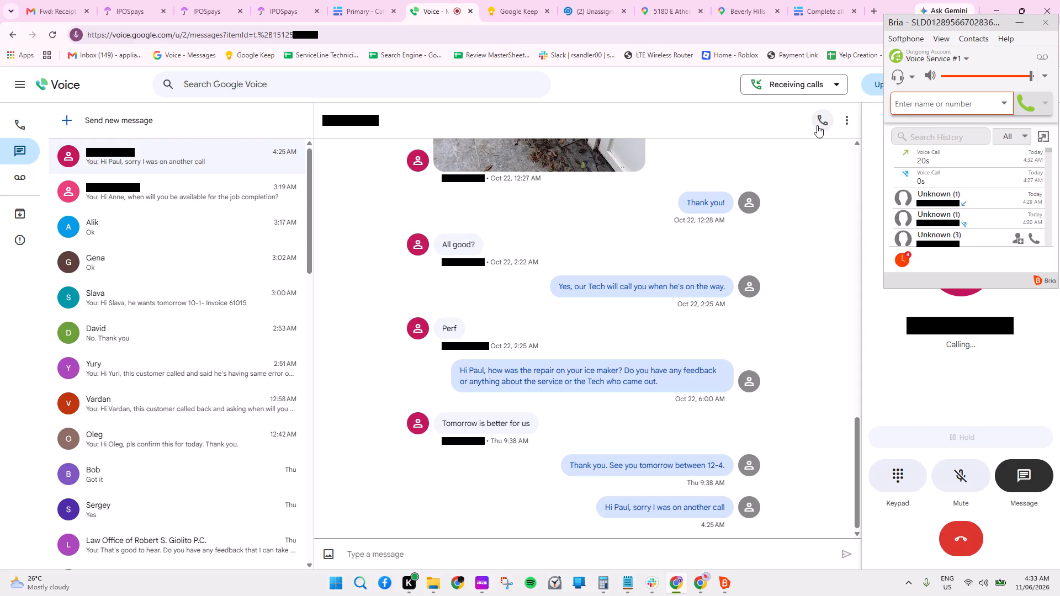
left_click(950, 480)
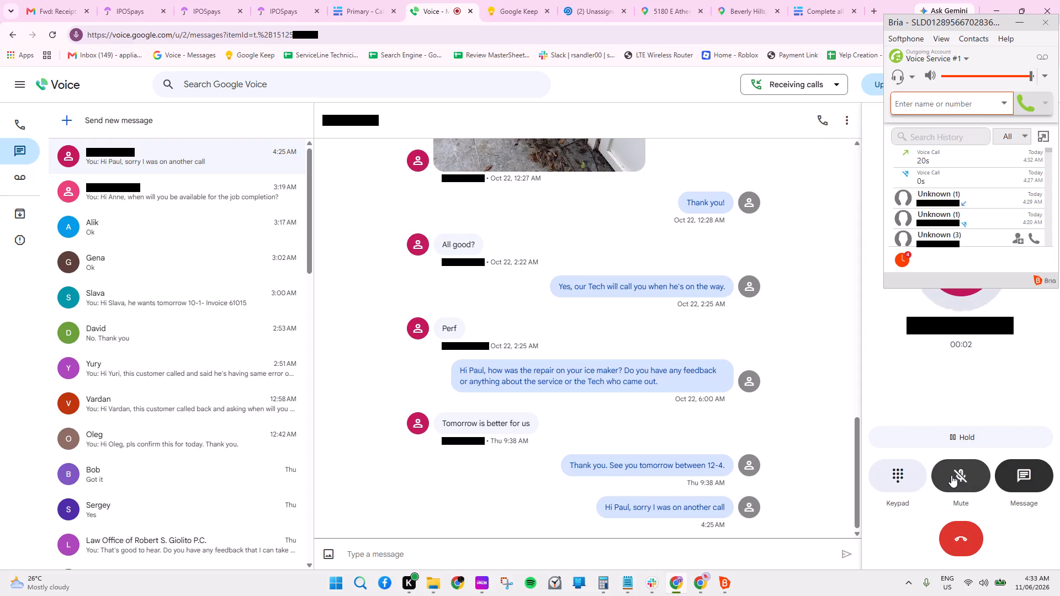
left_click(951, 539)
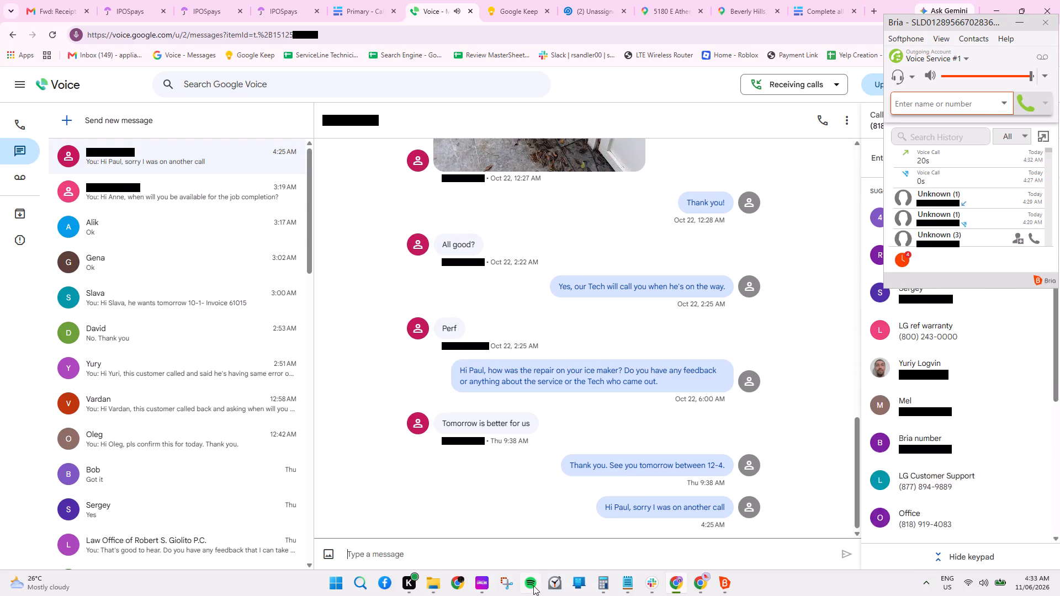
Send that customer the text "Our Tech said he will be there in about an hour.".
left_click(512, 576)
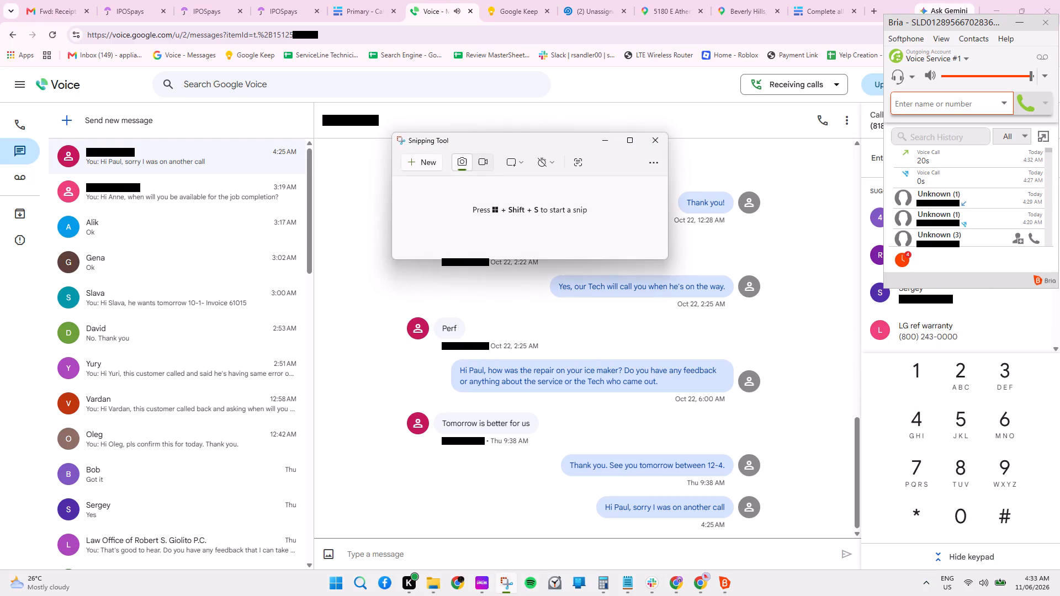
left_click(651, 142)
left_click(459, 557)
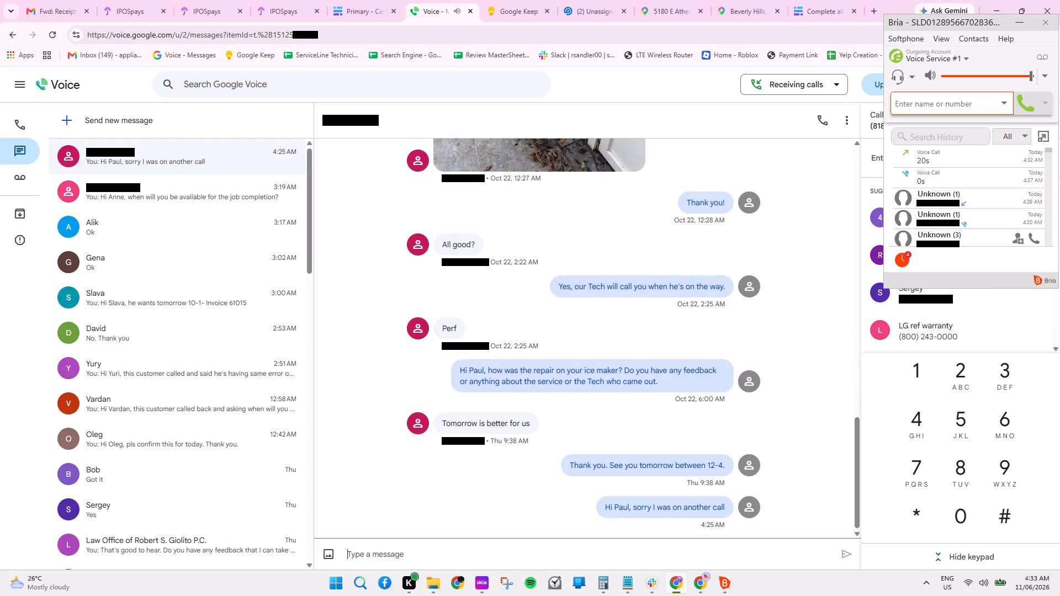
type("Our Tech saif")
key("BackSpace")
type("d he will be there in ab")
type("out an hour")
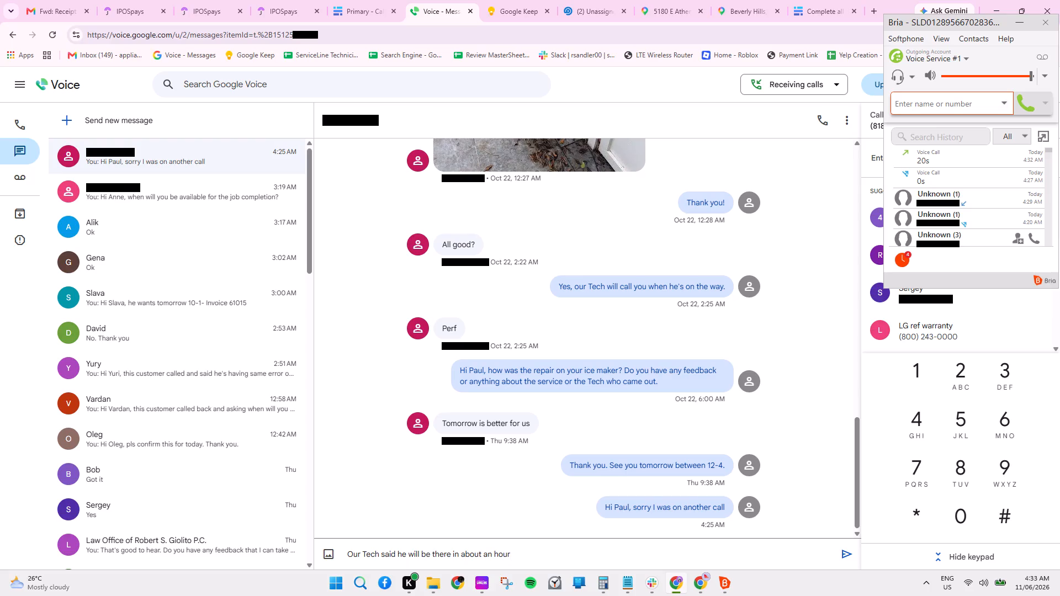
left_click(539, 557)
key("period")
key("Return")
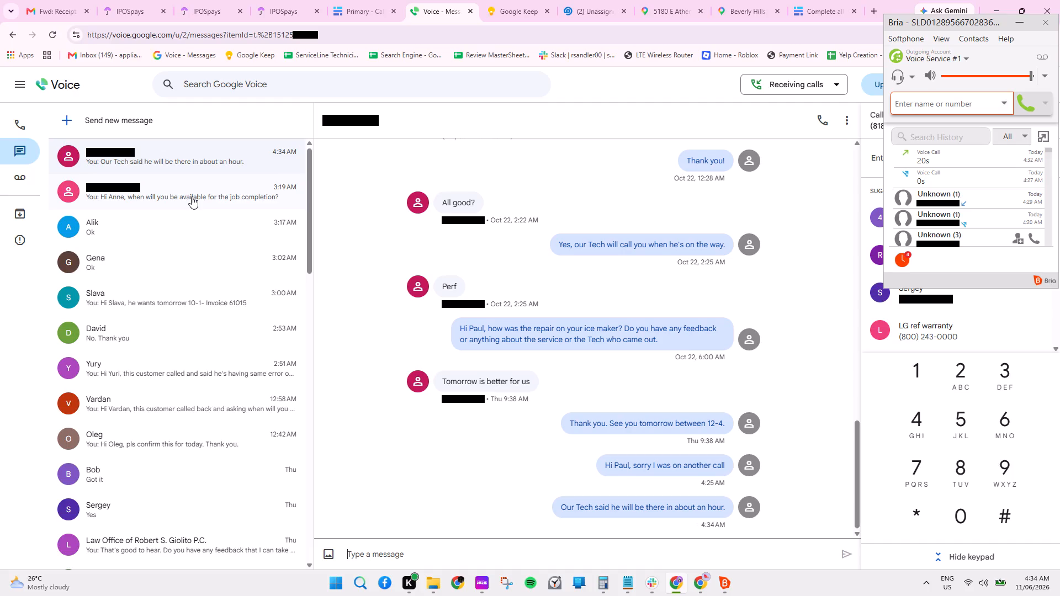
Reapply the exact date 11/05/2026 in the Service-Date filter of the Baserow Call Log.
left_click(353, 2)
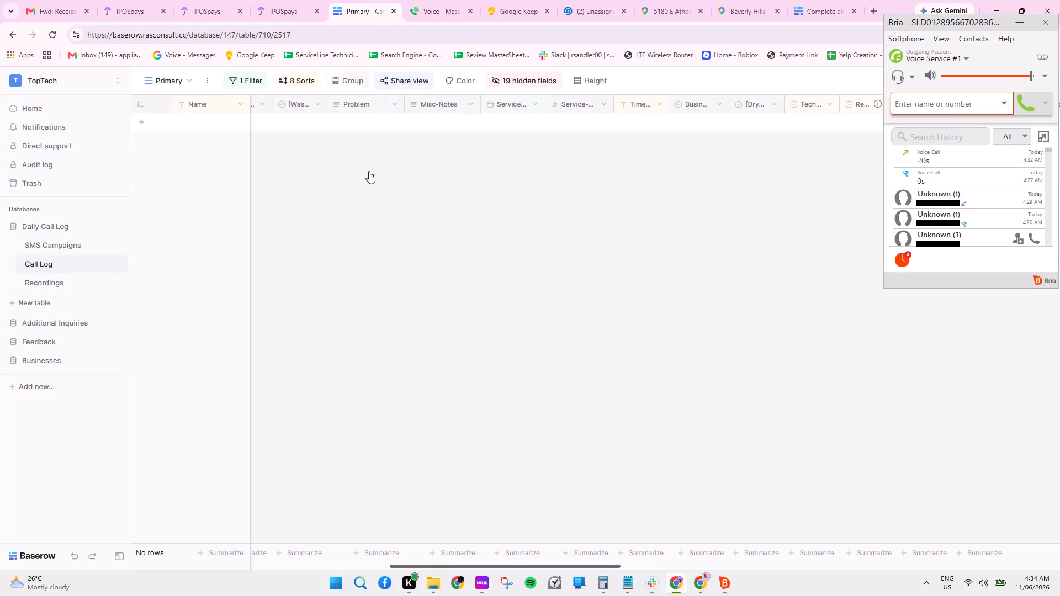
left_click(426, 299)
left_click(245, 78)
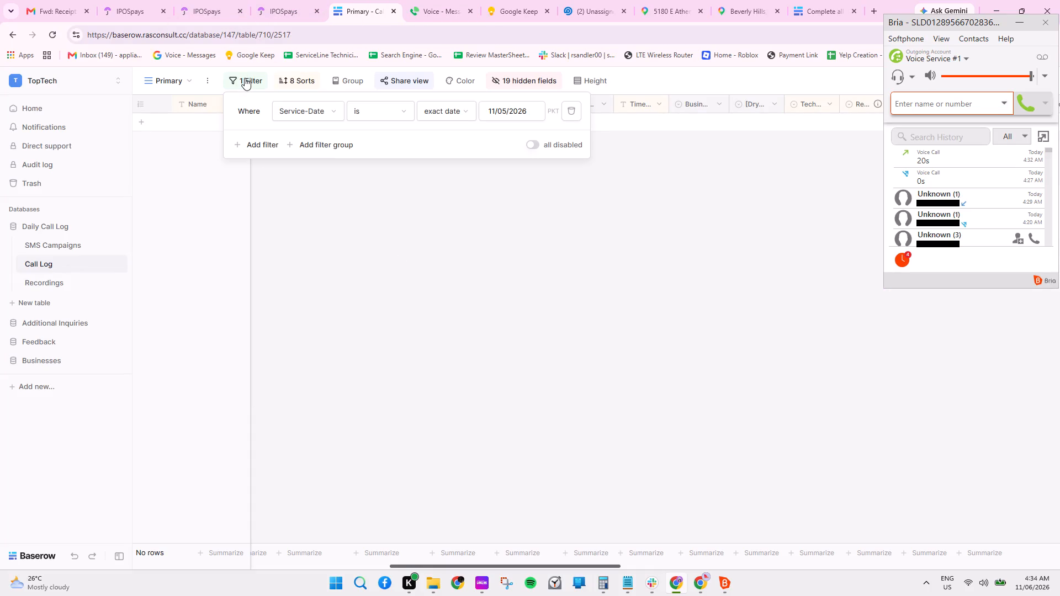
left_click(488, 117)
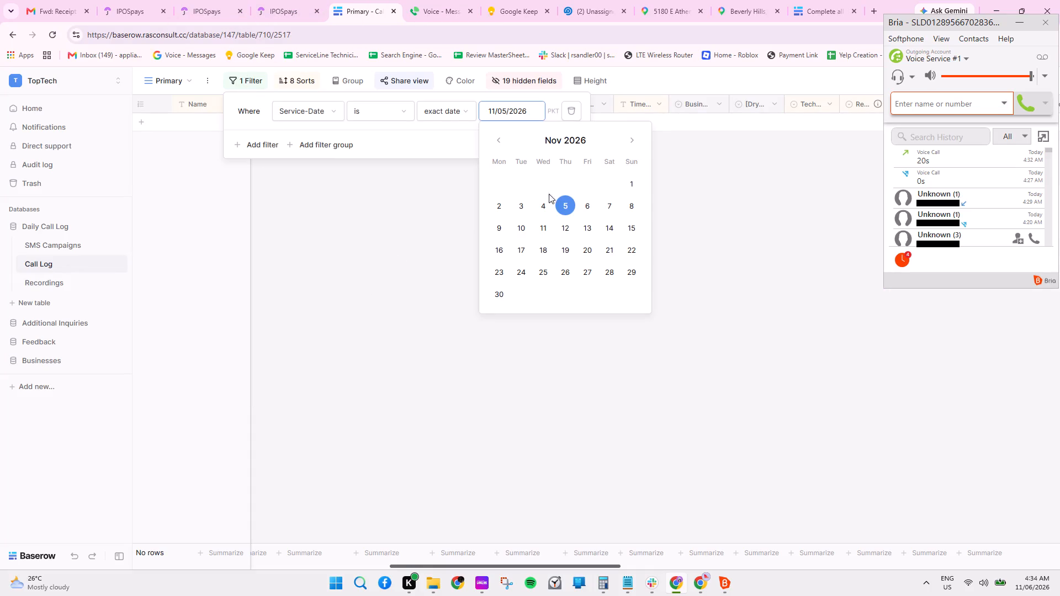
left_click(565, 203)
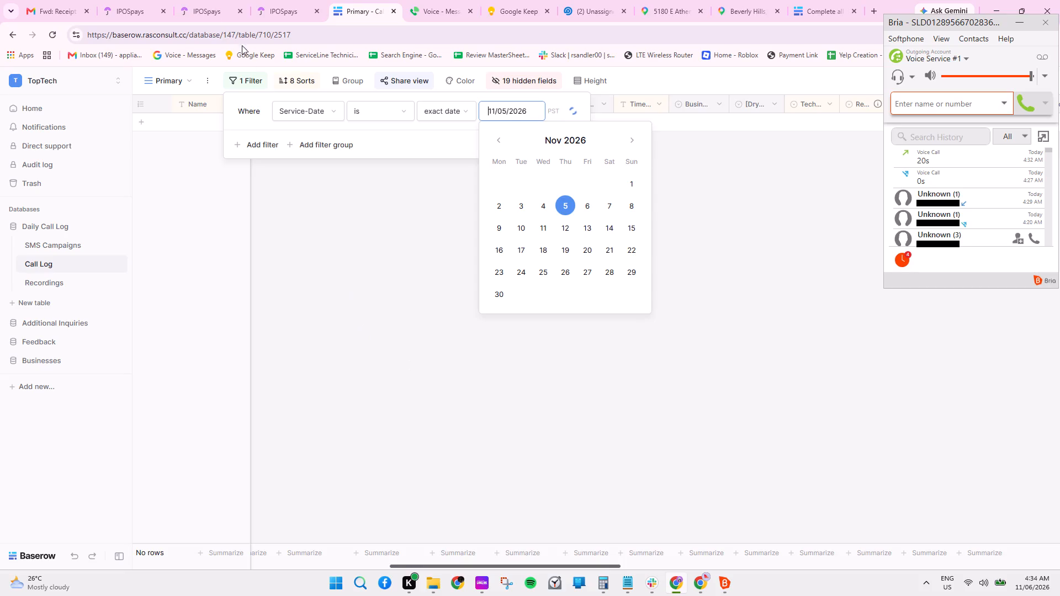
Copy the approval code from the IPOSpays sale receipt for invoice 61041.
left_click(190, 9)
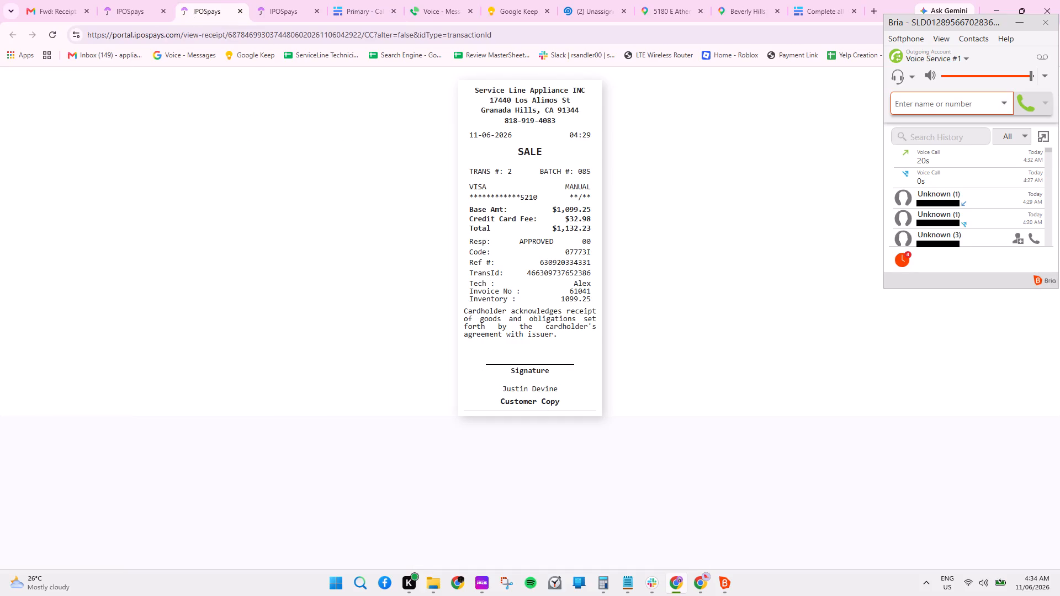
double_click(578, 253)
right_click(578, 253)
left_click(609, 273)
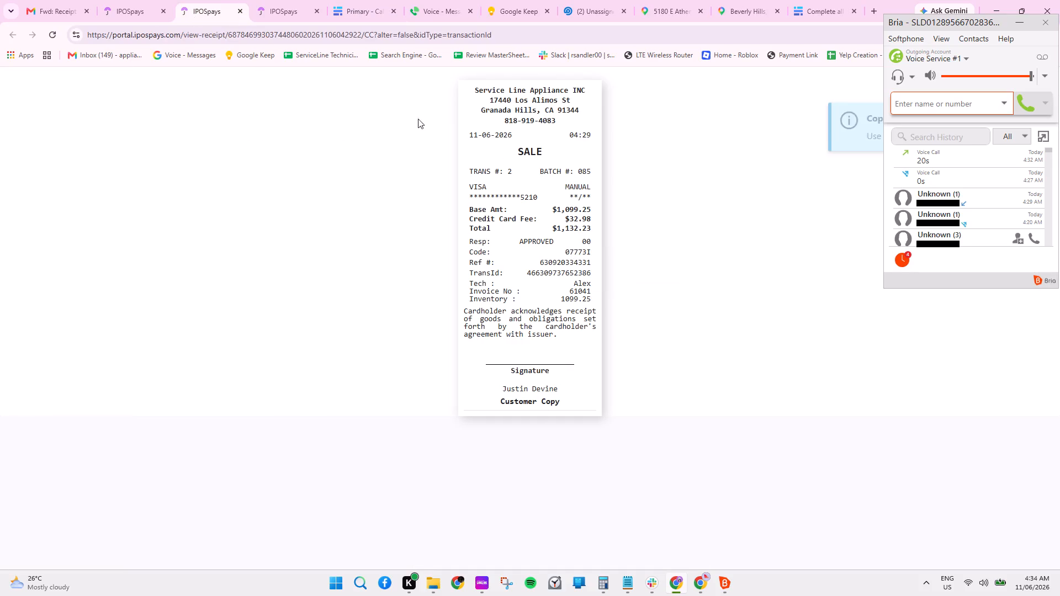
left_click(430, 9)
left_click(167, 222)
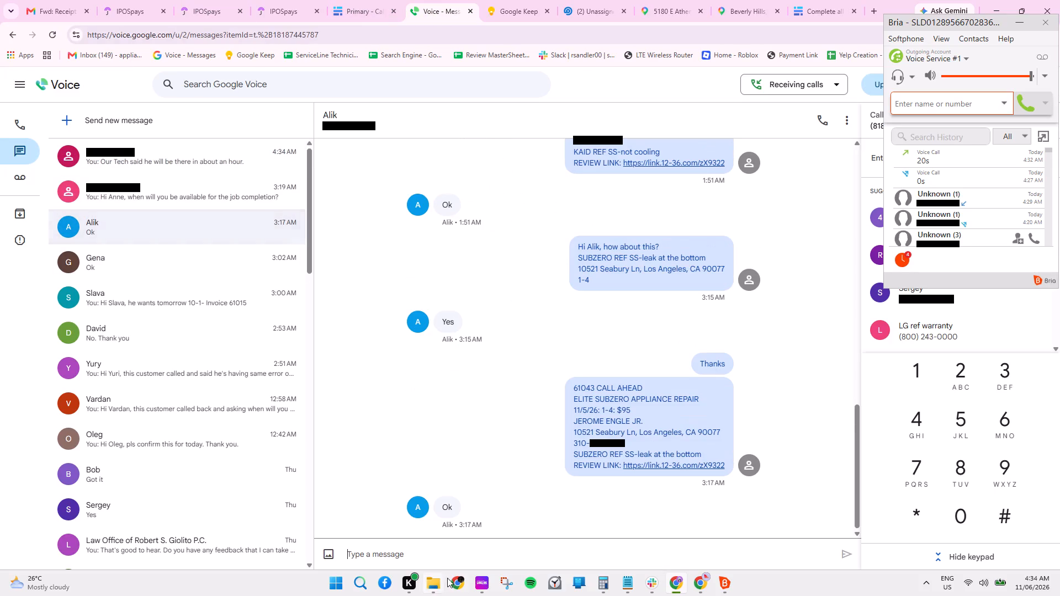
left_click(466, 557)
scroll(501, 384, "down", 3)
scroll(503, 386, "up", 3)
left_click(482, 536)
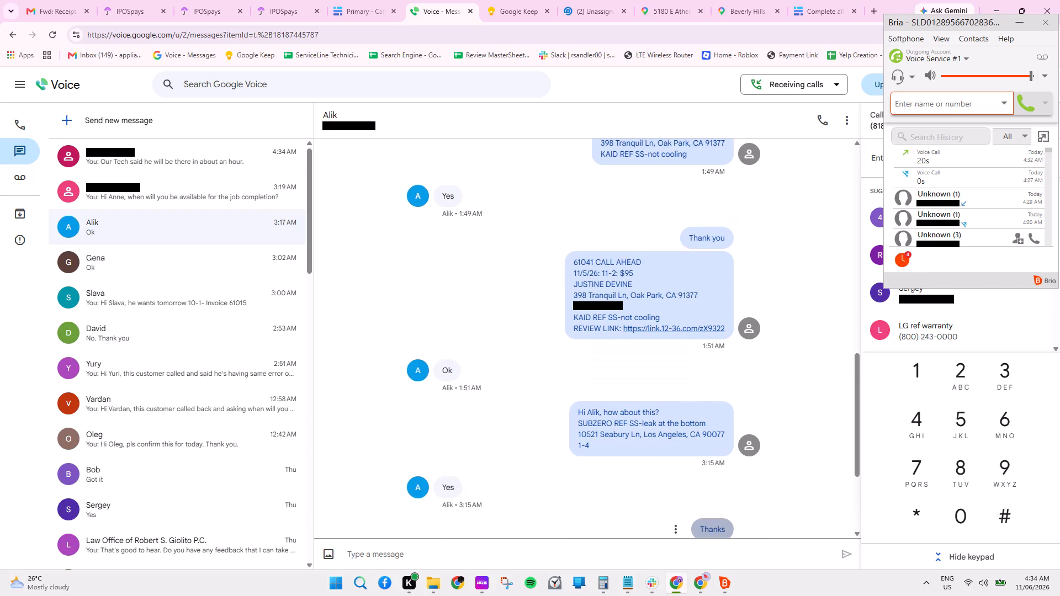
left_click(472, 557)
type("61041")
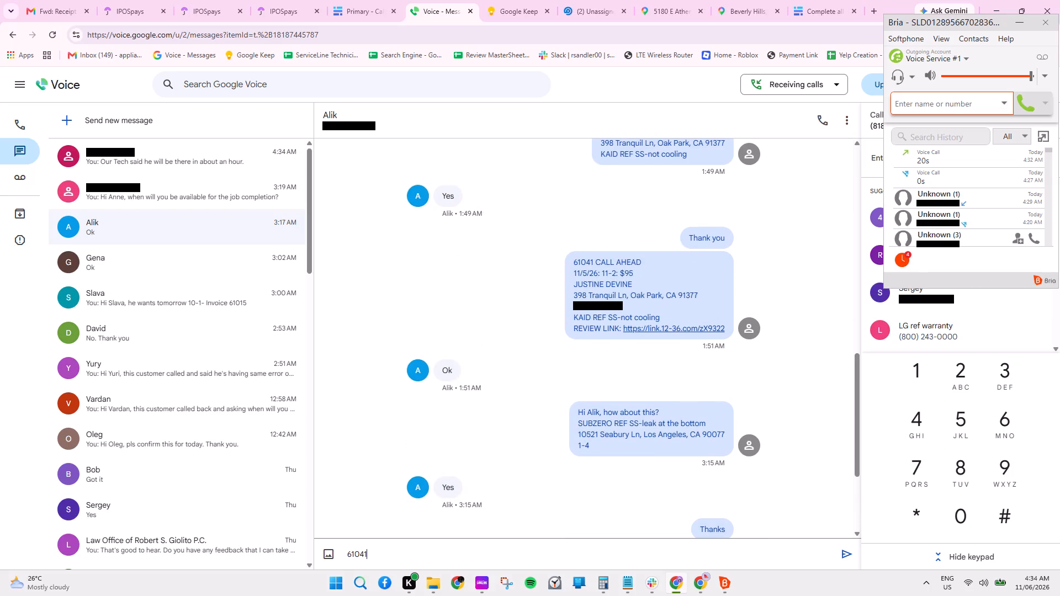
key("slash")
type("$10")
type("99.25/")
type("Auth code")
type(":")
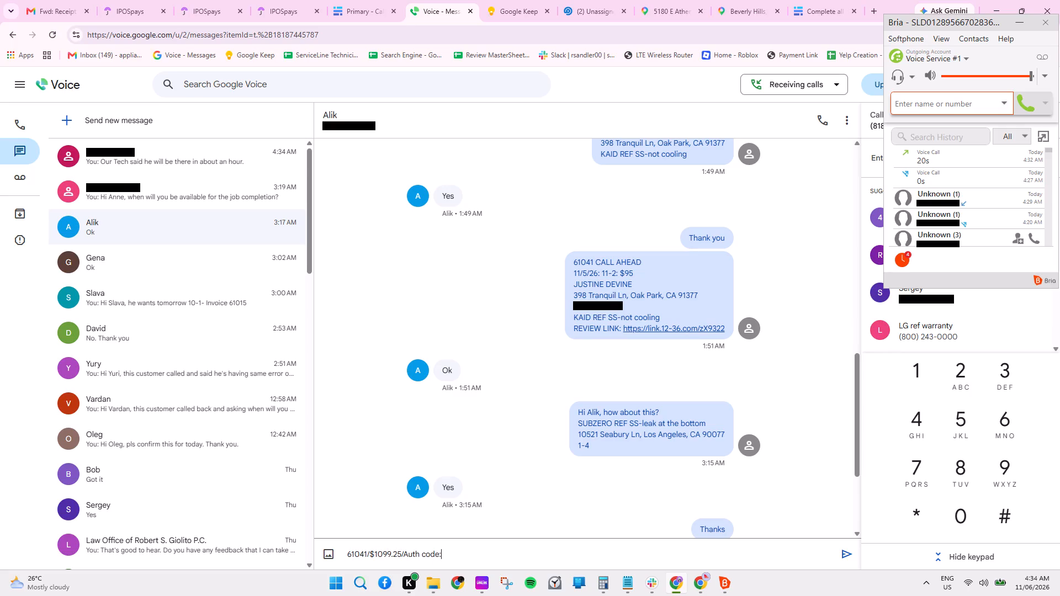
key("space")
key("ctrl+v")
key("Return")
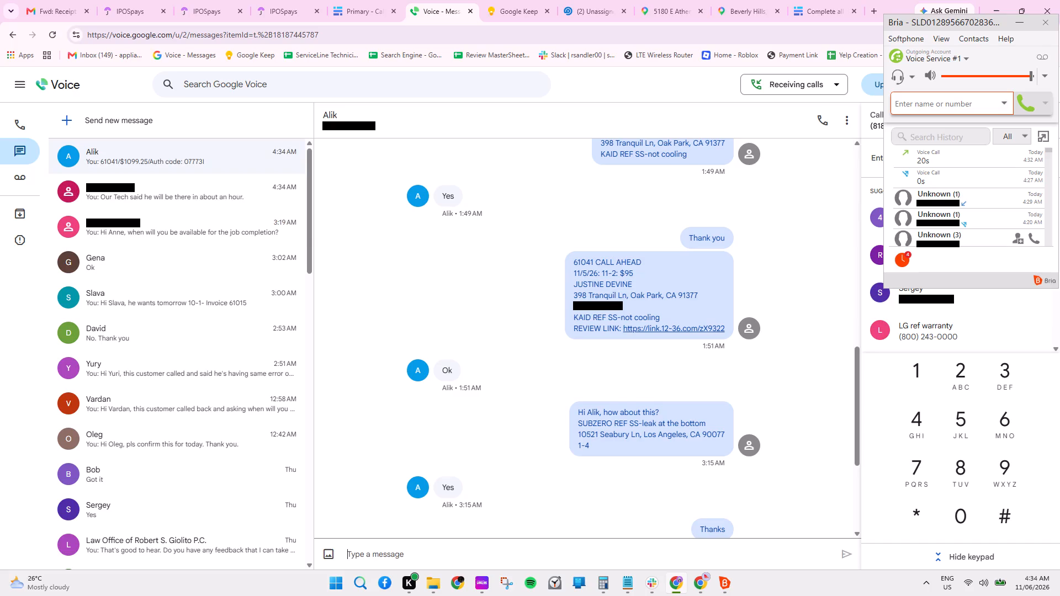
scroll(538, 534, "down", 13)
left_click(682, 551)
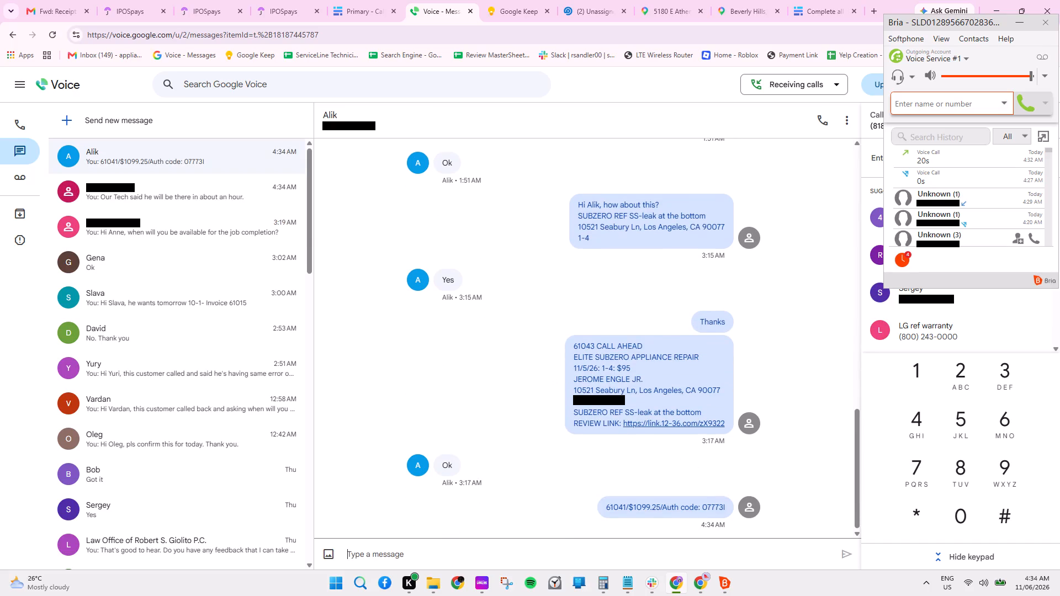
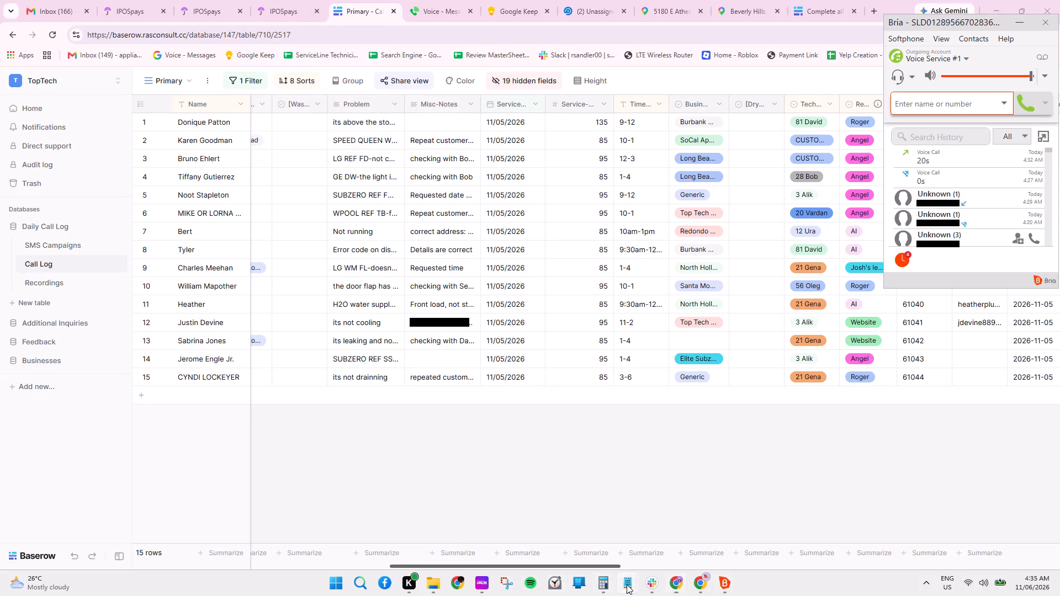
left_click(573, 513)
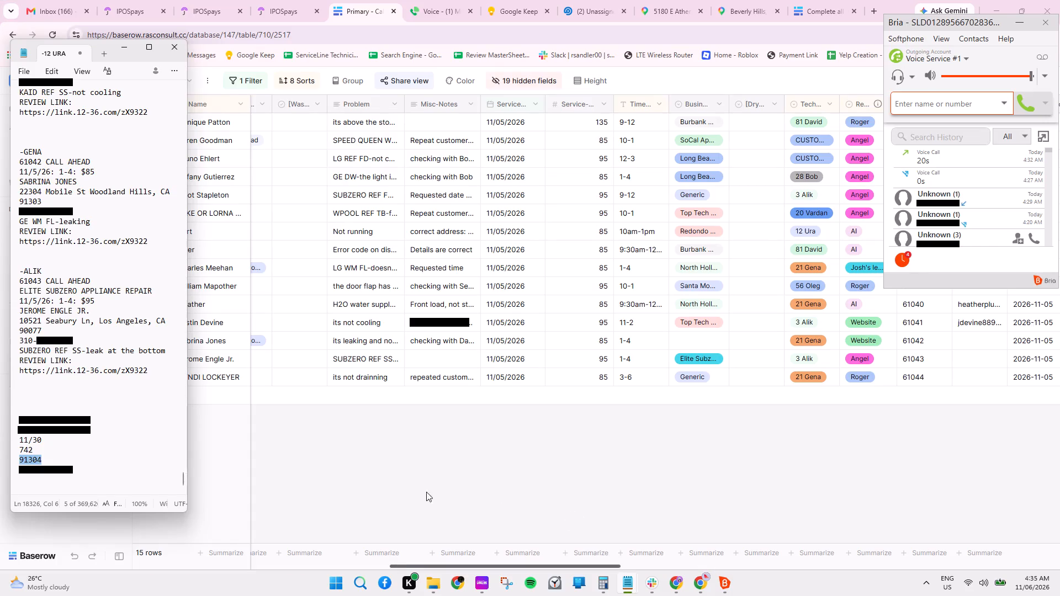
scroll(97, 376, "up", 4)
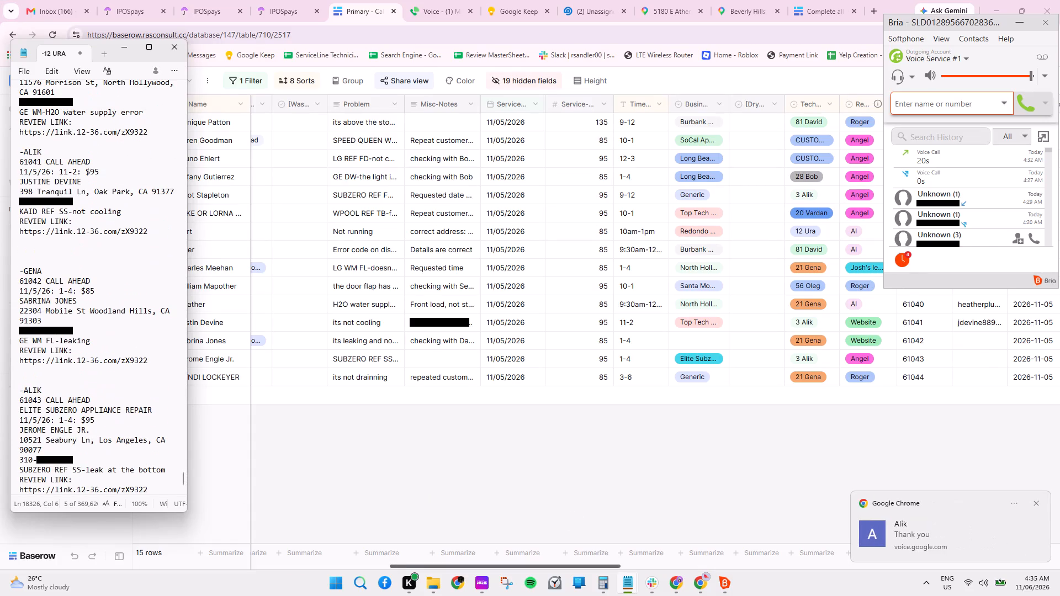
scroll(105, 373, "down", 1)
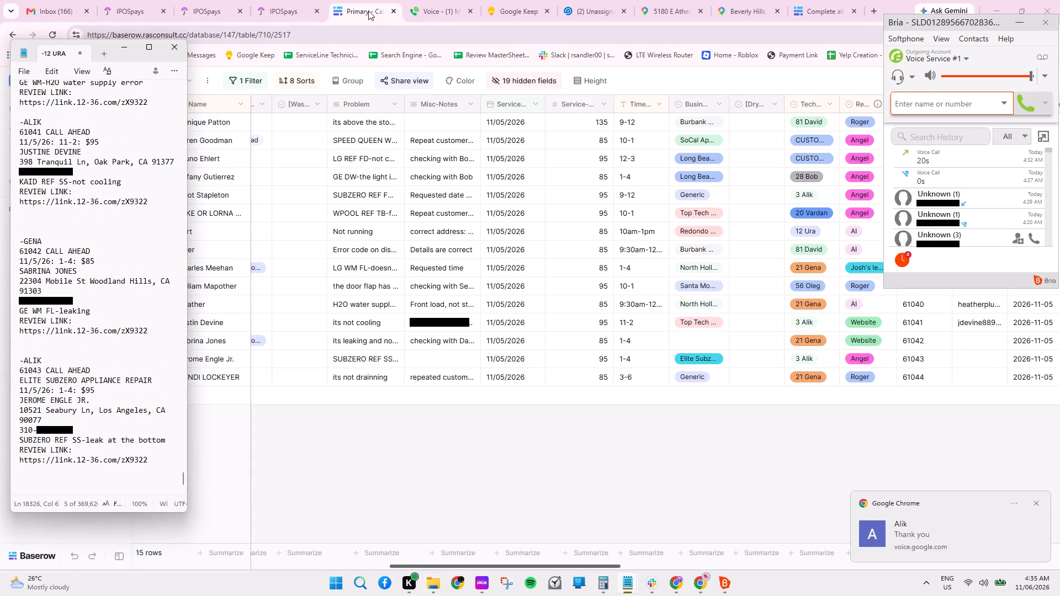
Reply to Alik's "Thank you" message in Google Voice with a thumbs-up emoji.
left_click(437, 9)
left_click(404, 561)
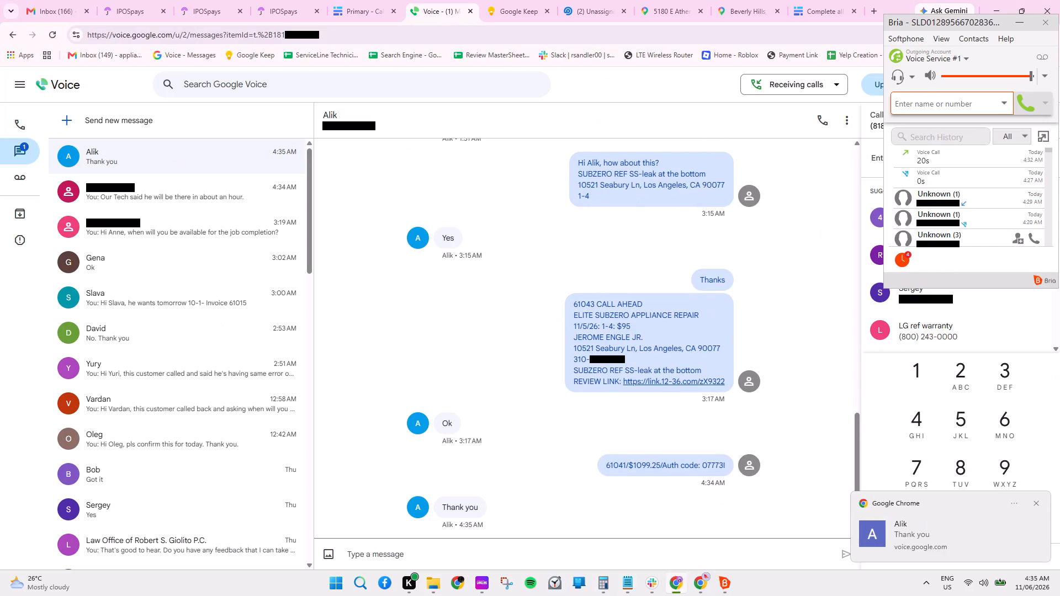
key("super+period")
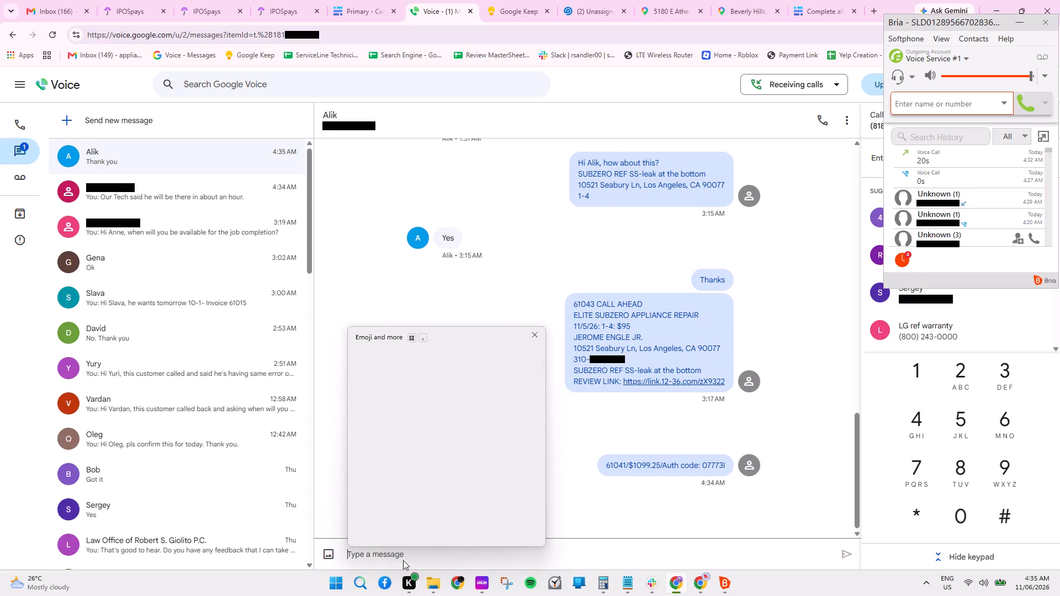
left_click(430, 446)
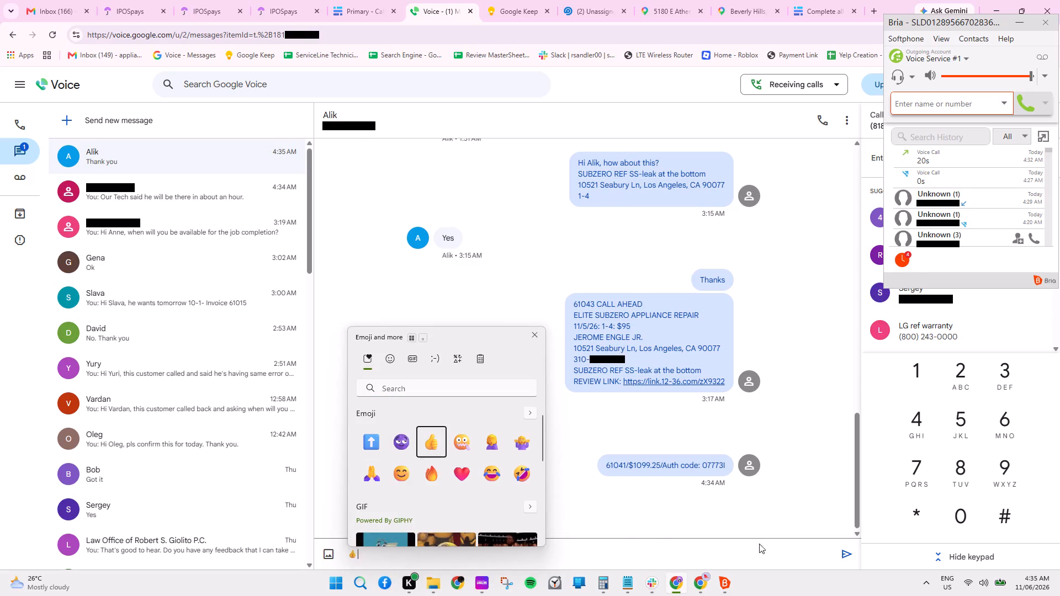
left_click(844, 553)
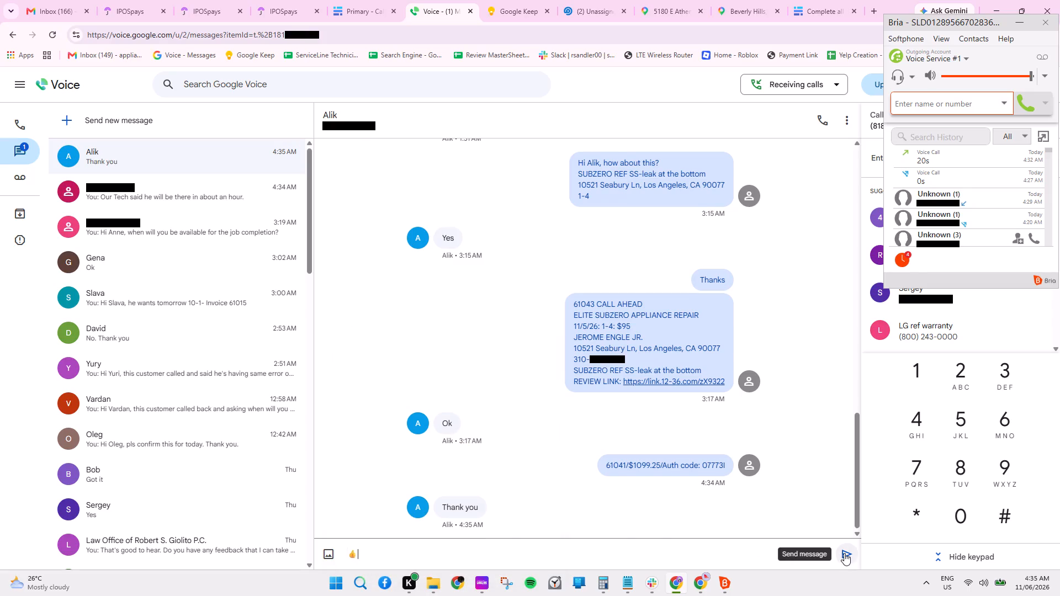
left_click(850, 558)
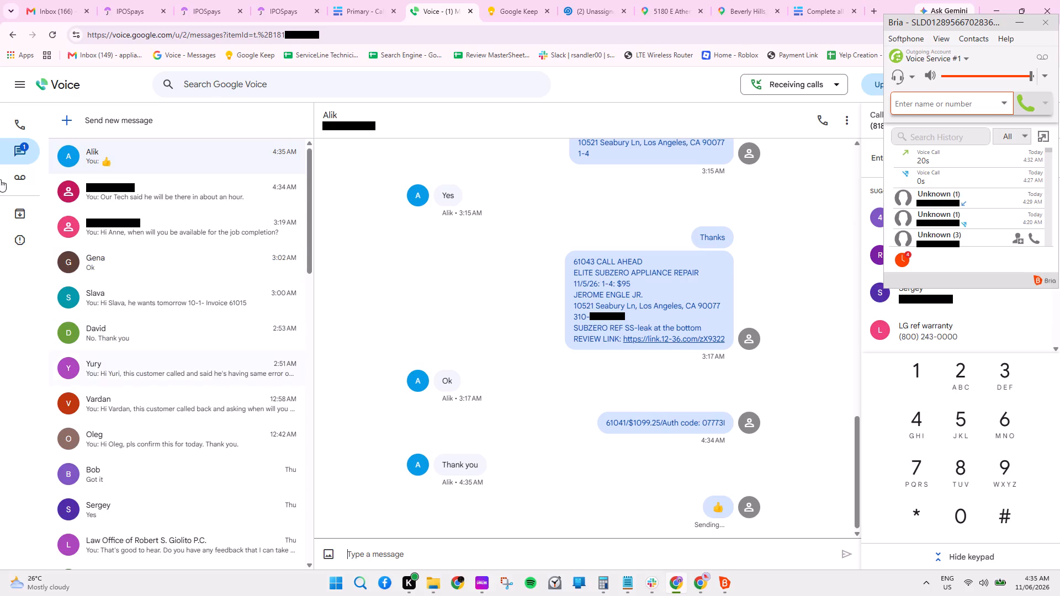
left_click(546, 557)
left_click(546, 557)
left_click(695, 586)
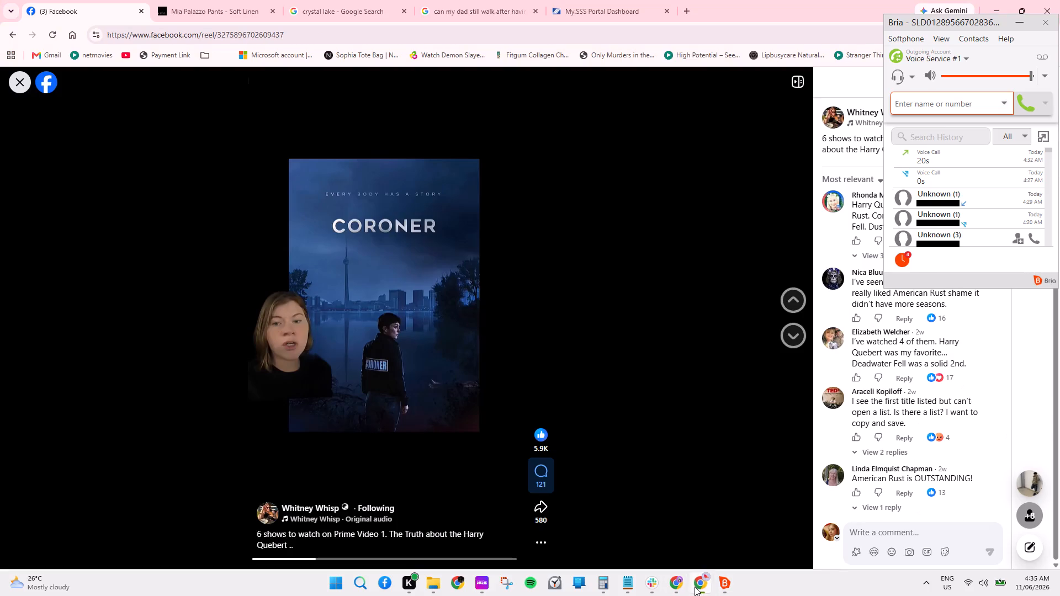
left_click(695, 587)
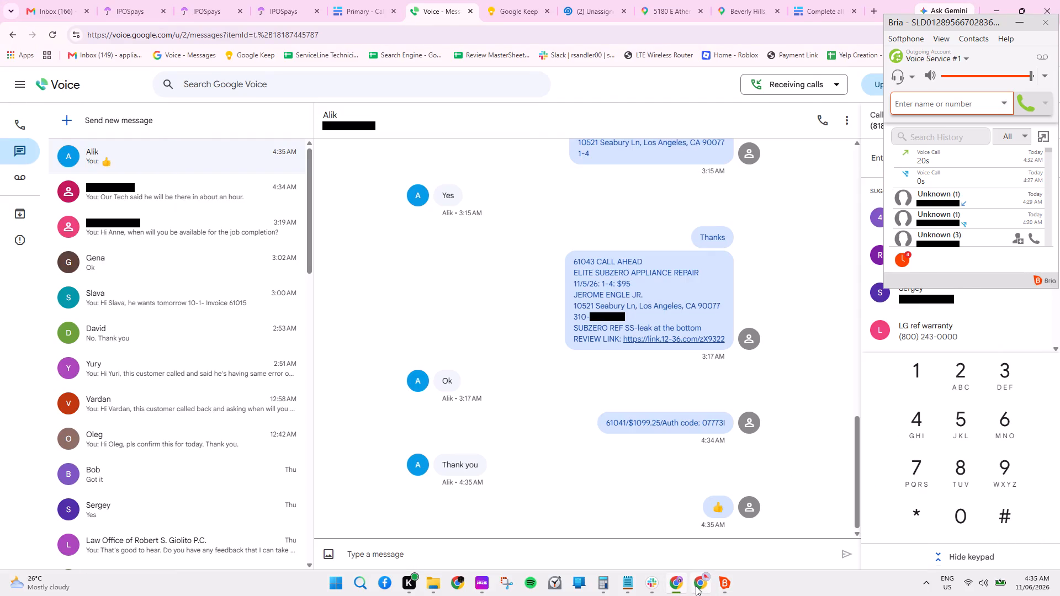
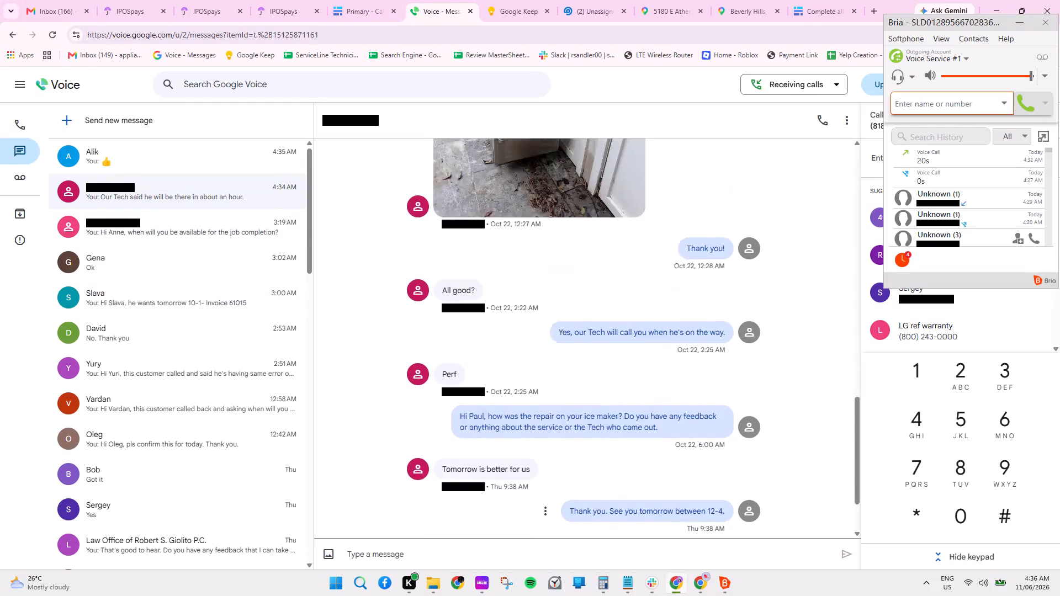
Review the appliance photos in the message thread of the customer told about the technician's arrival, enlarging the closed-door photo.
scroll(606, 418, "up", 4)
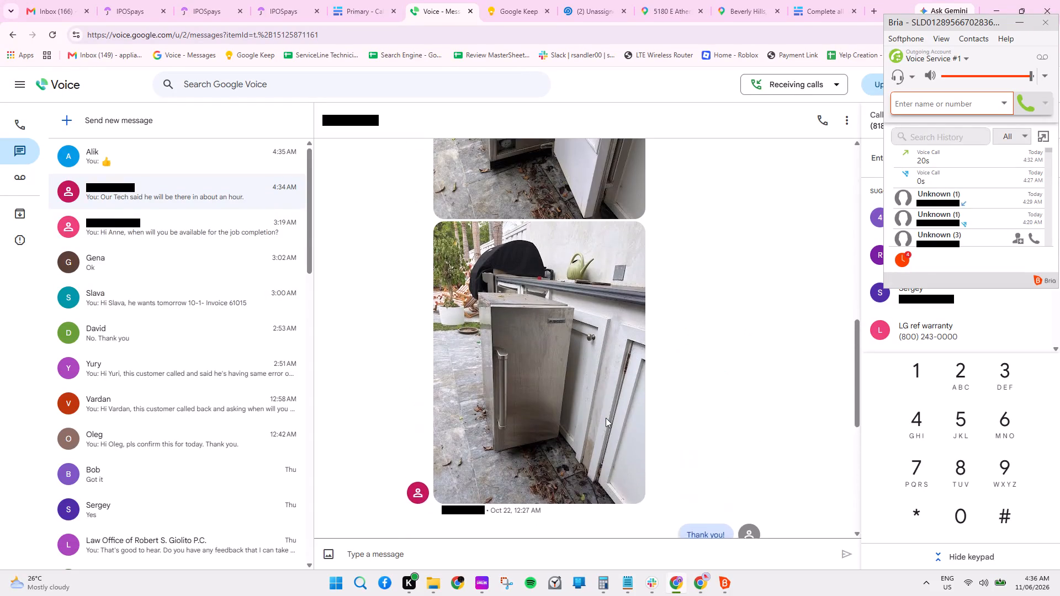
left_click(585, 399)
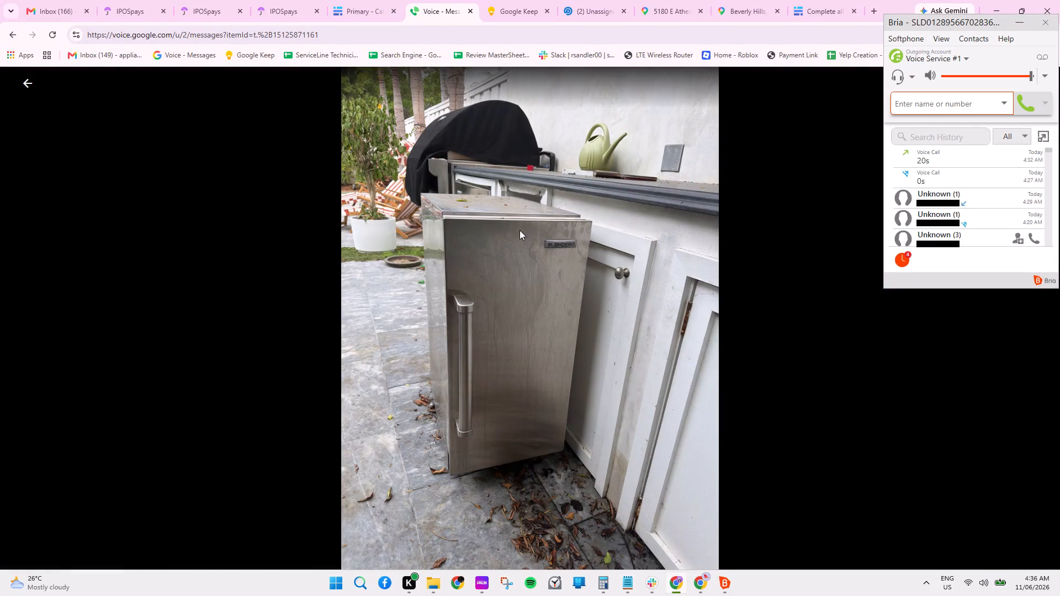
left_click(19, 79)
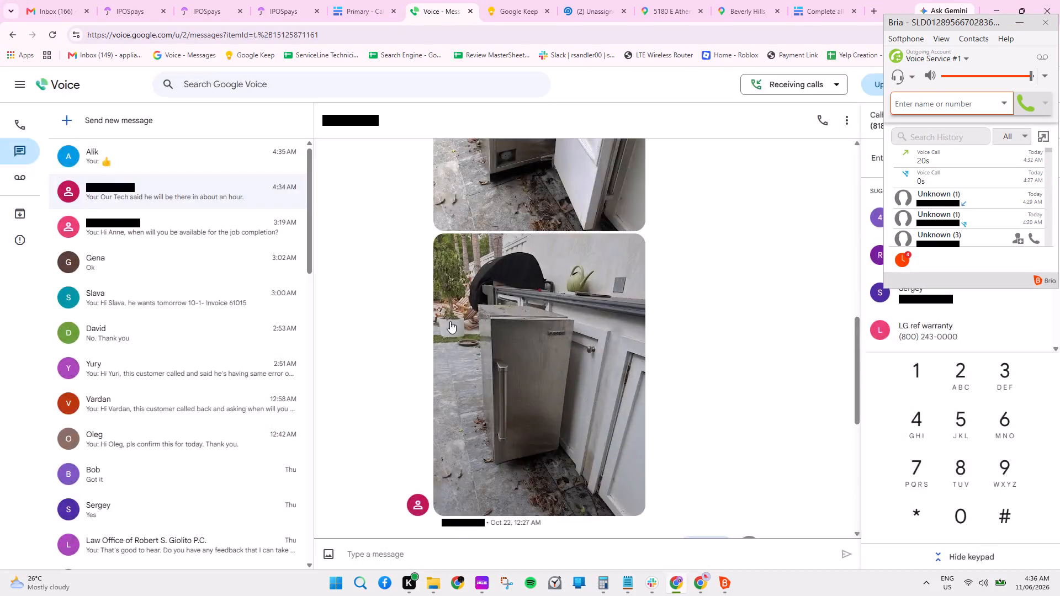
scroll(459, 322, "up", 7)
Close the IPOSpays receipt for invoice 61042 and the other IPOSpays page beside it.
left_click(356, 8)
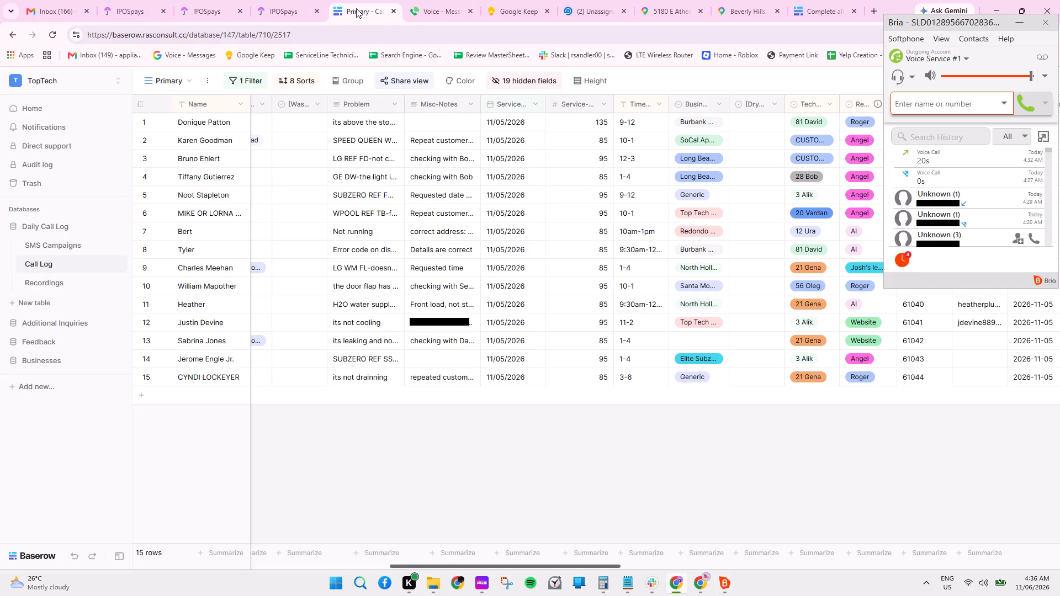
left_click(286, 9)
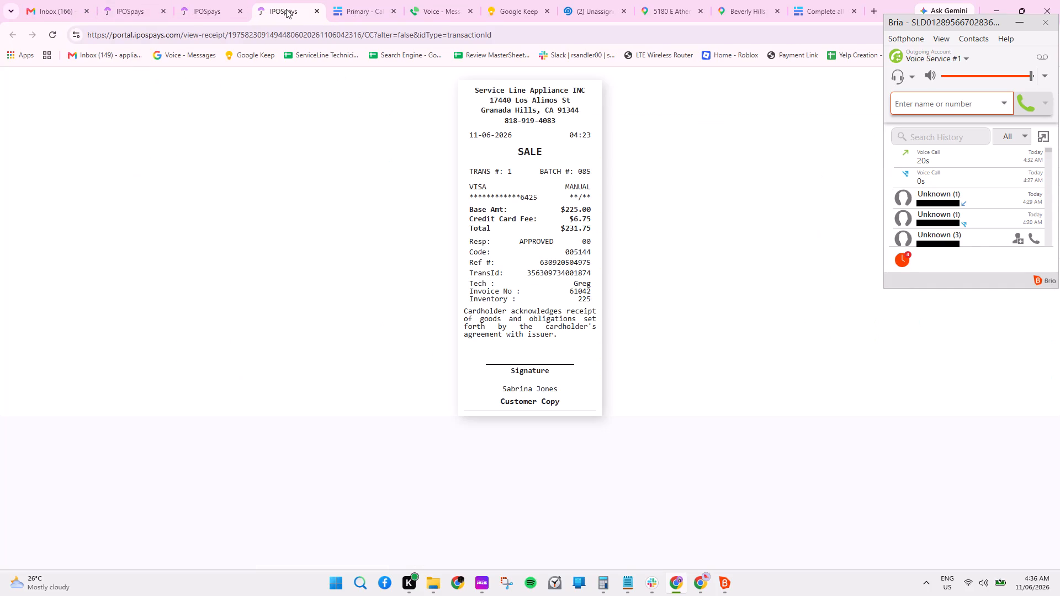
left_click(316, 10)
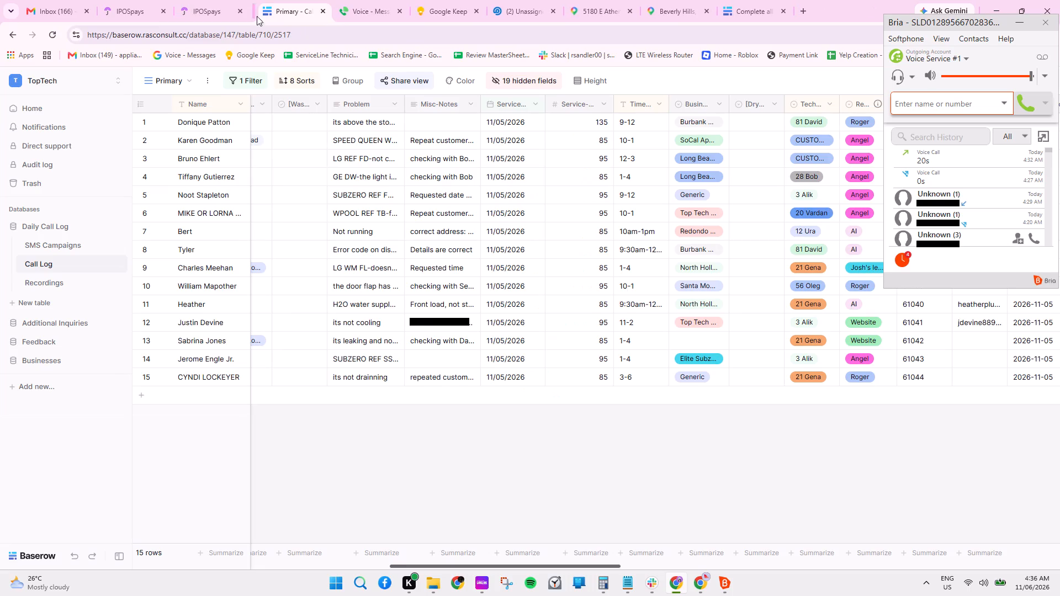
left_click(238, 12)
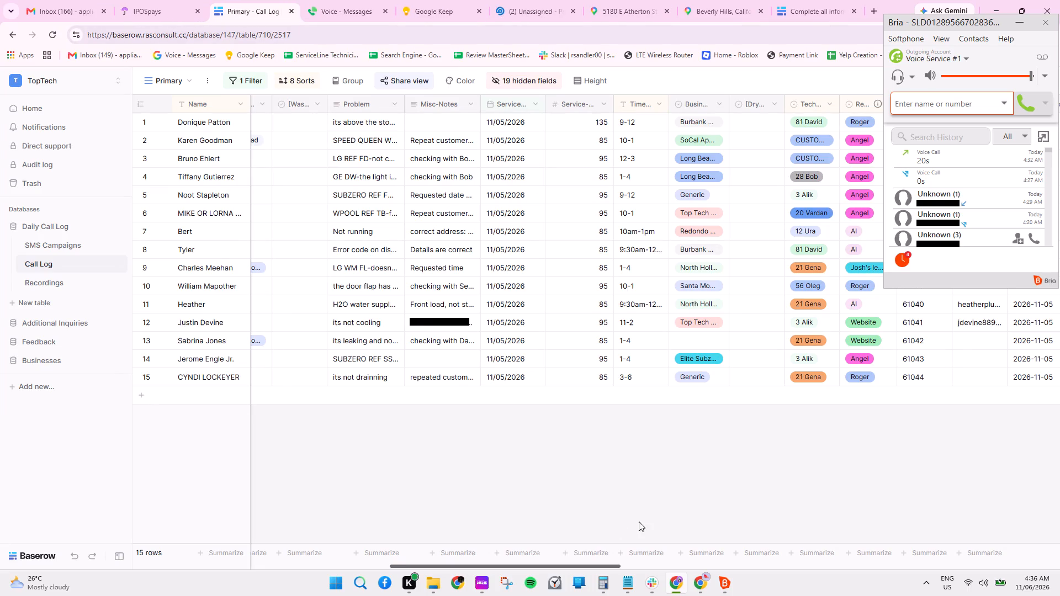
Refresh the Baserow Call Log by switching the Service-Date filter to 11/06/2026 and back to 11/05/2026.
left_click(239, 79)
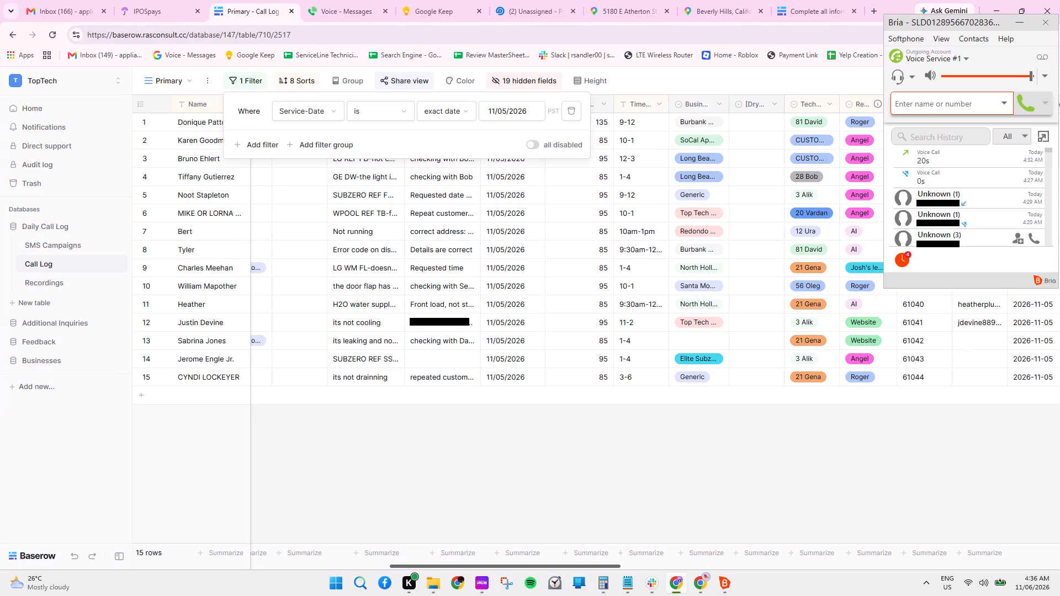
left_click(504, 105)
left_click(589, 202)
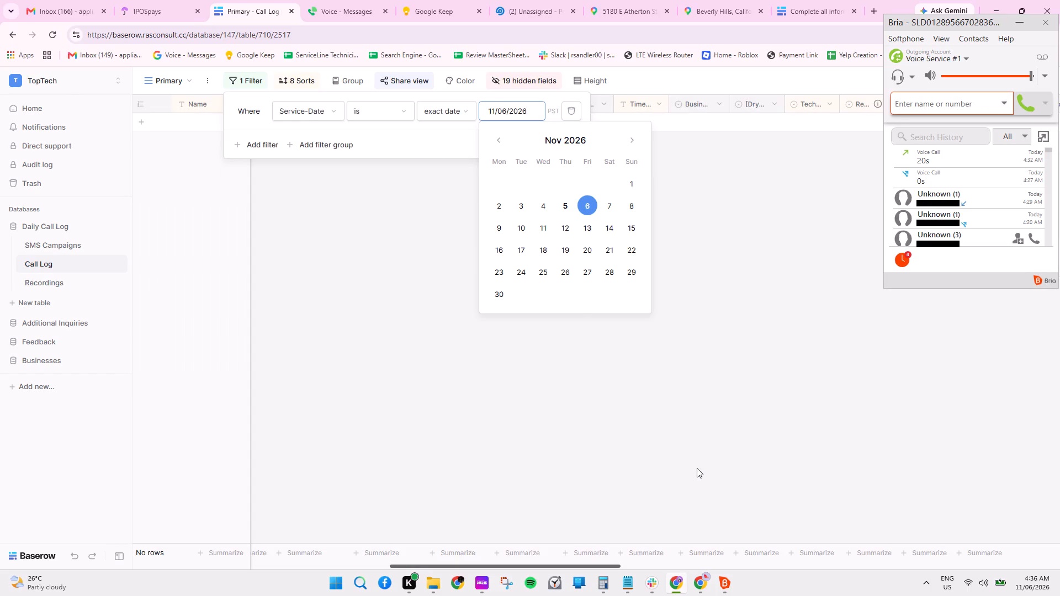
left_click(560, 205)
left_click(641, 407)
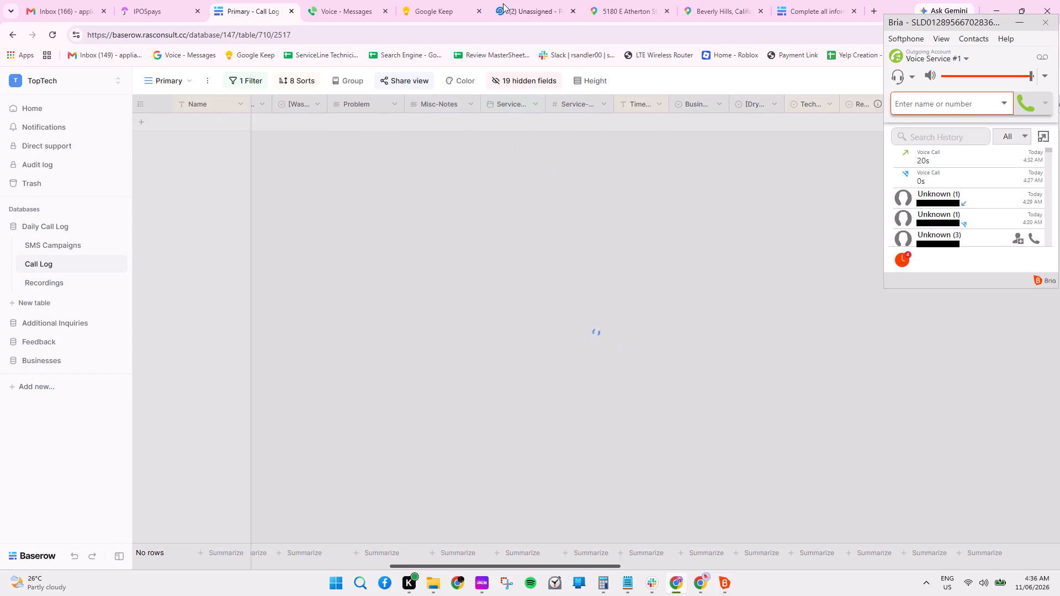
Open the unassigned Appliance Repair SMS conversation with Bert in FreeScout and read through its messages.
left_click(531, 15)
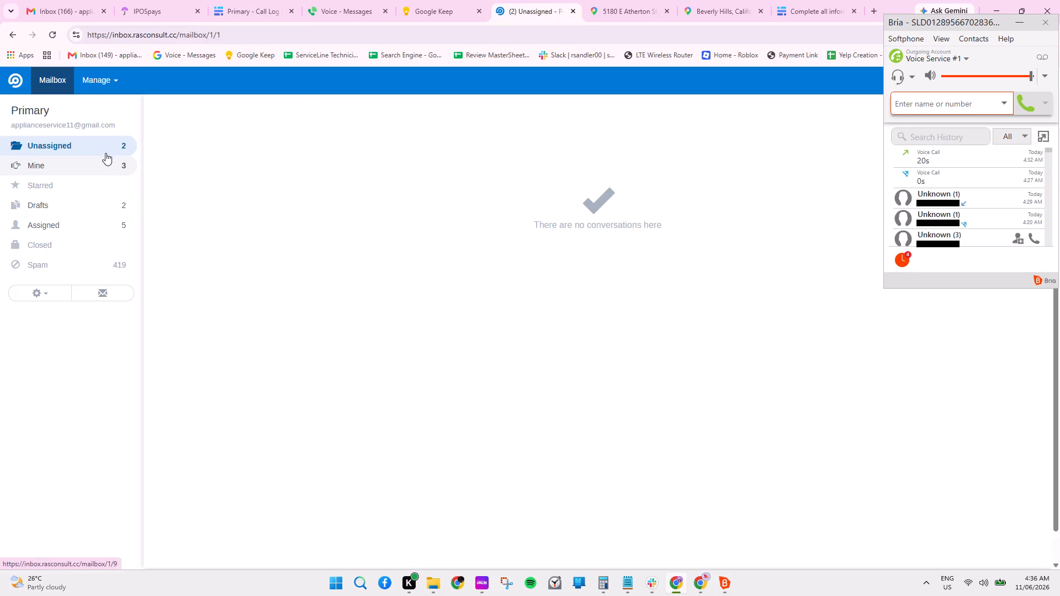
left_click(104, 145)
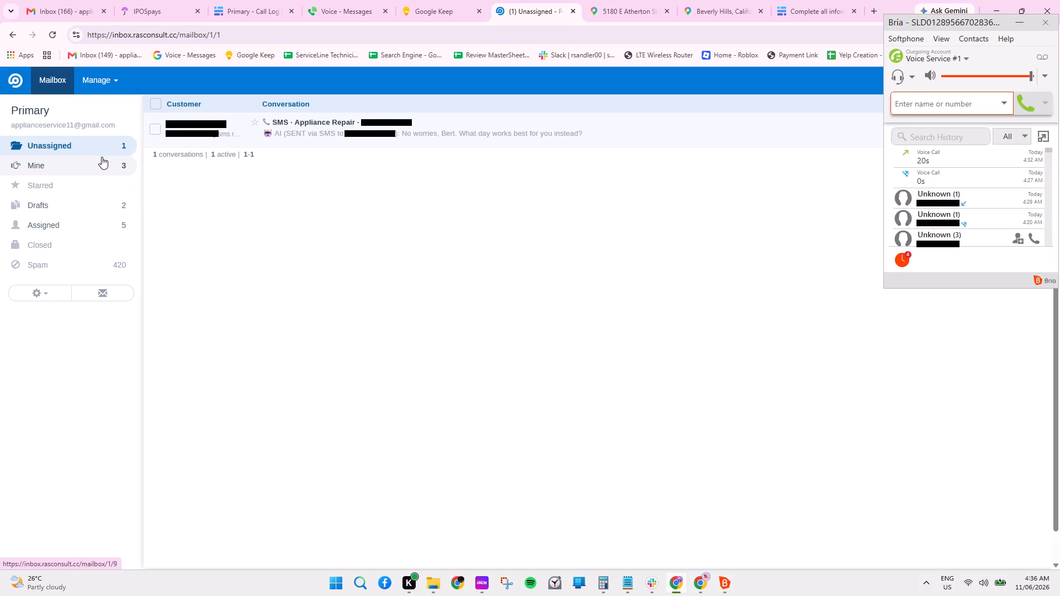
left_click(523, 135)
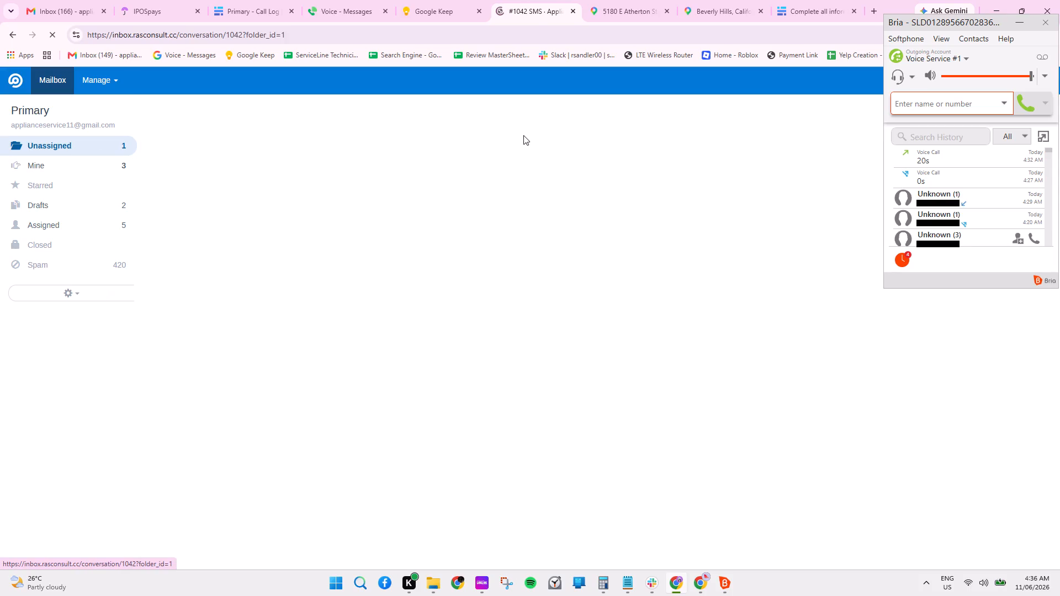
scroll(543, 292, "down", 1)
scroll(543, 292, "down", 20)
scroll(543, 292, "down", 6)
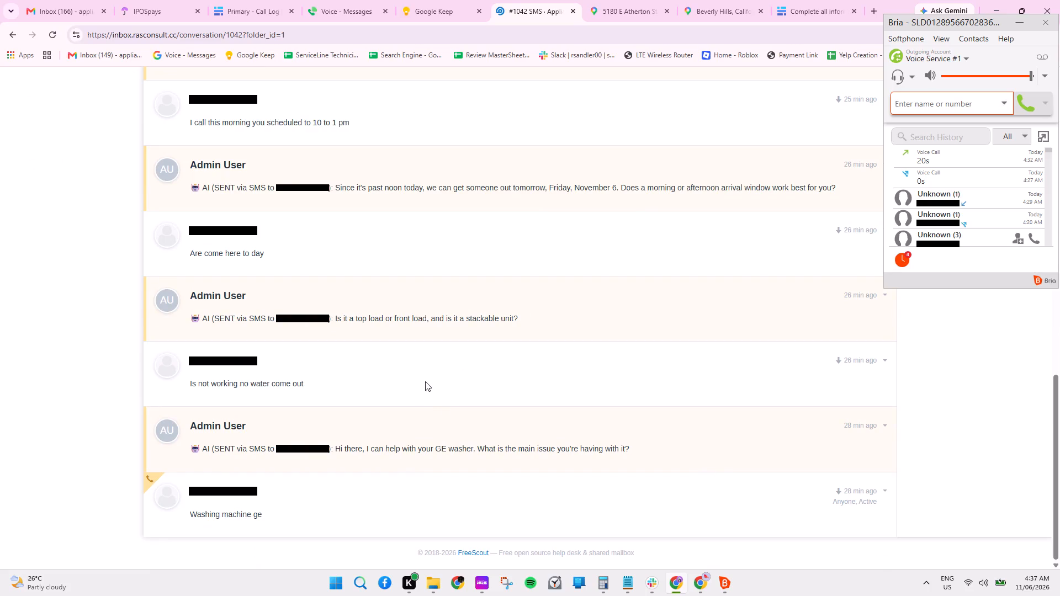
scroll(425, 381, "up", 3)
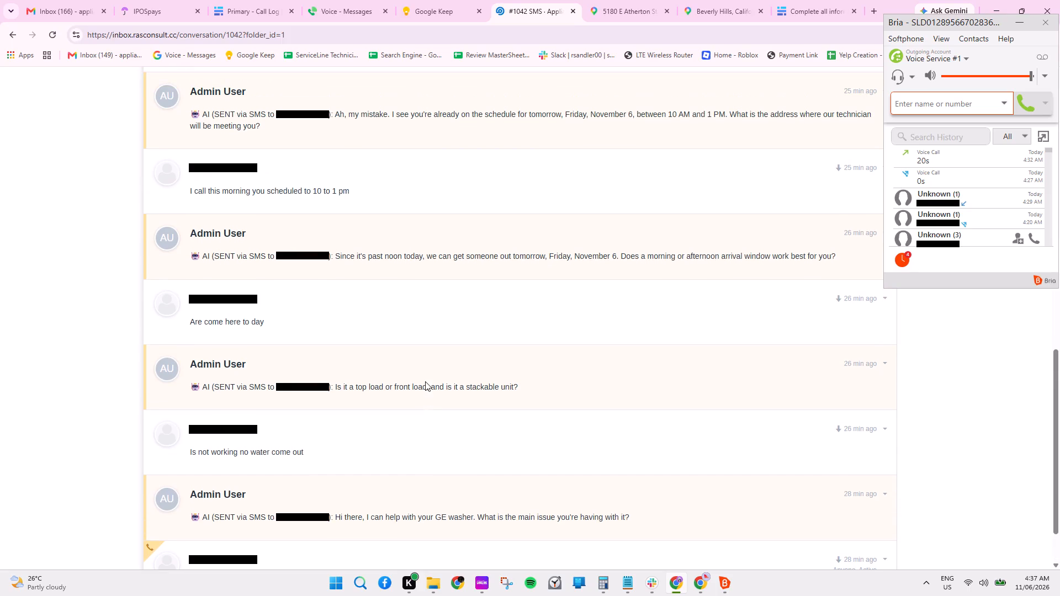
scroll(425, 381, "up", 2)
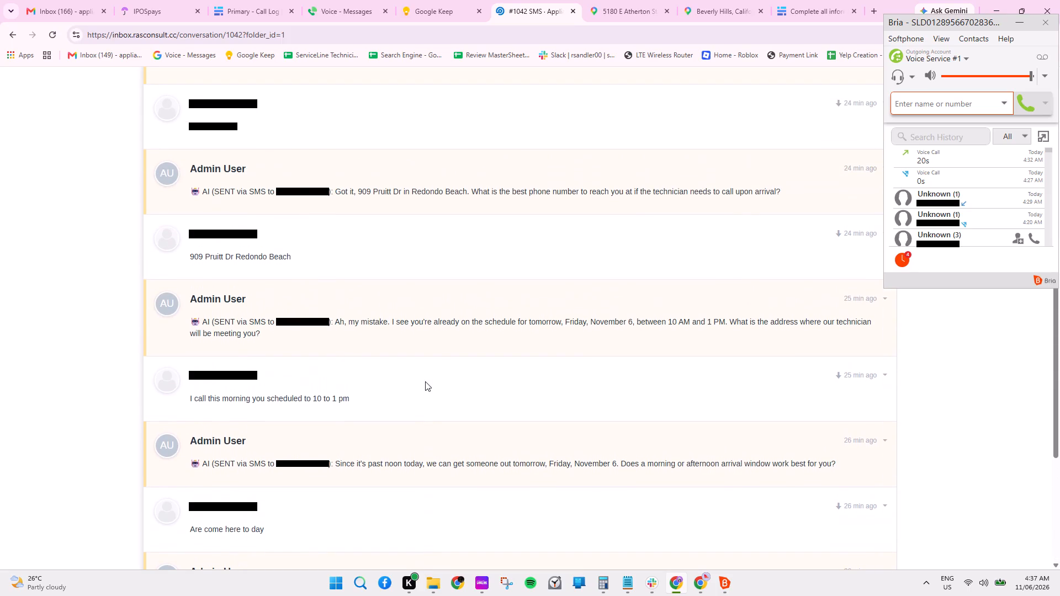
scroll(425, 381, "up", 2)
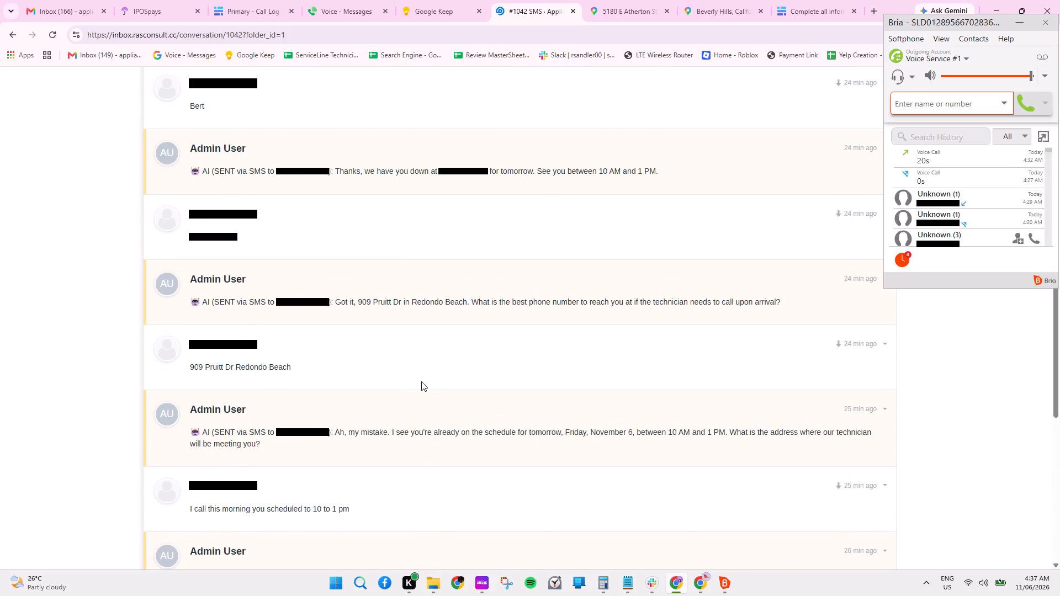
left_click(219, 7)
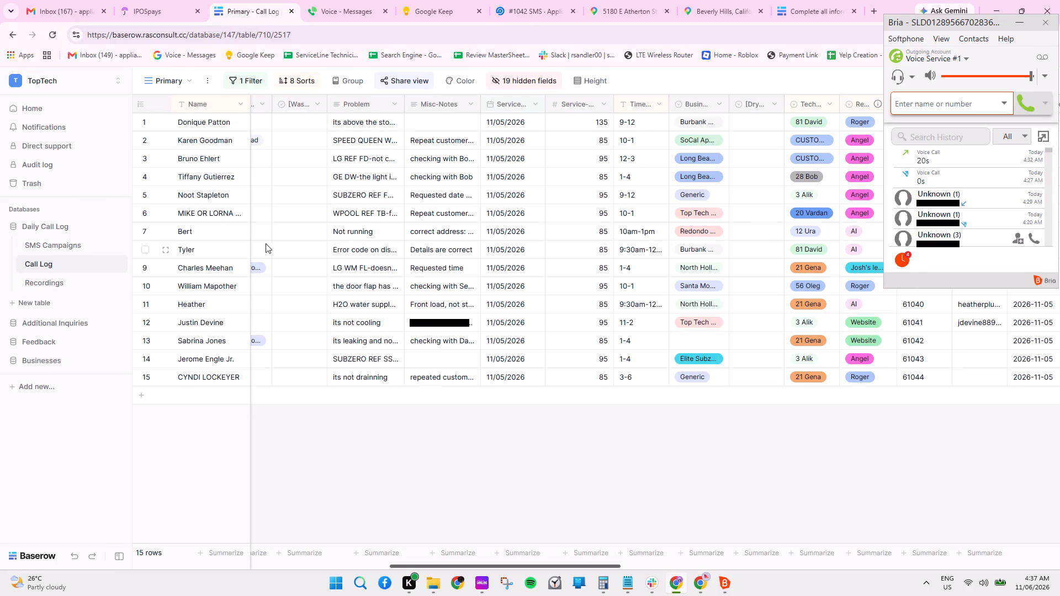
left_click(347, 7)
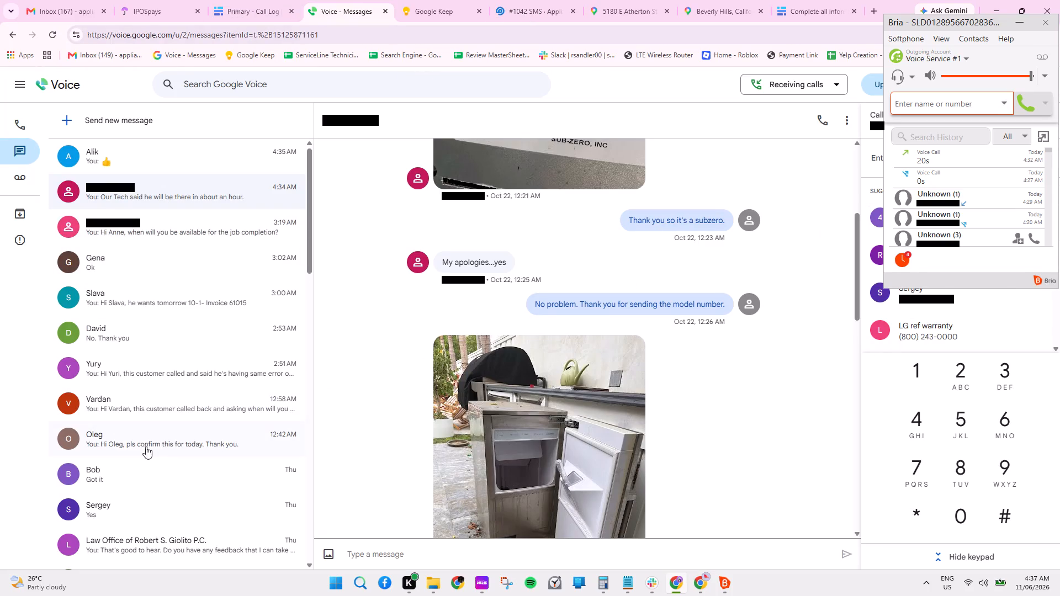
scroll(141, 395, "up", 1)
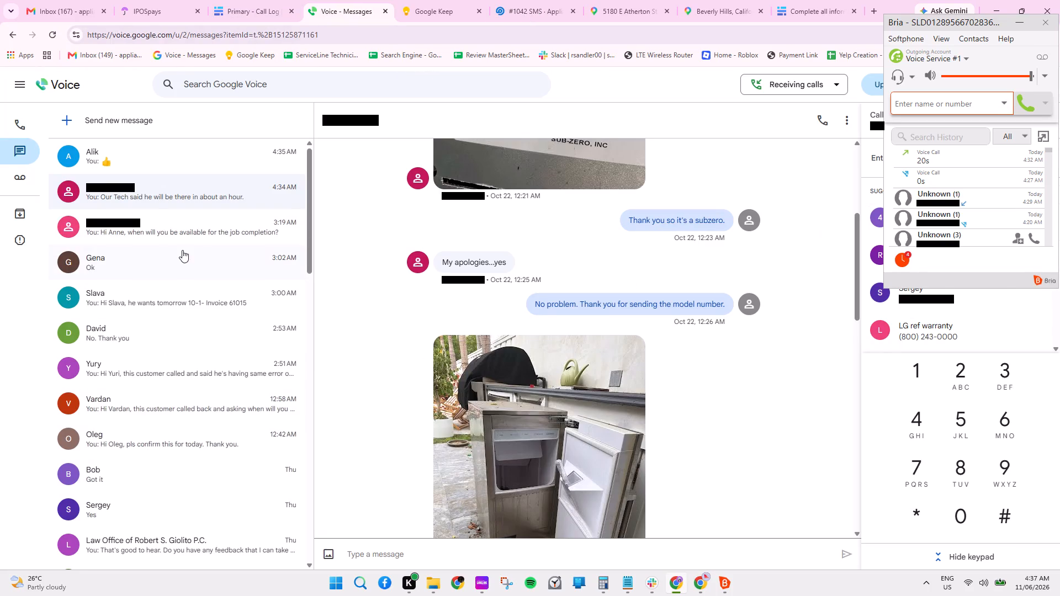
scroll(182, 250, "down", 2)
left_click(177, 252)
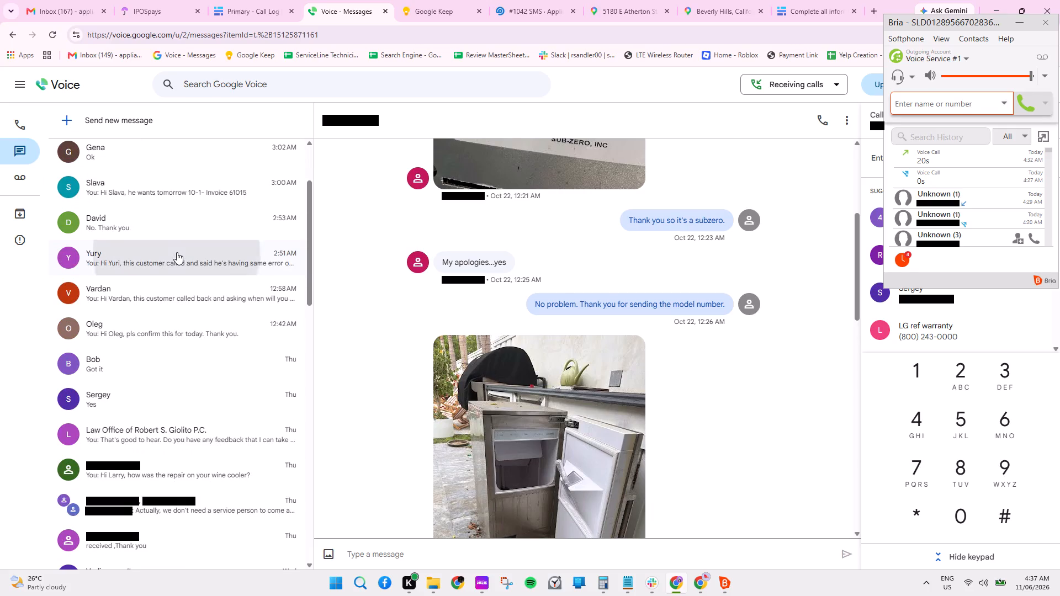
scroll(636, 420, "down", 5)
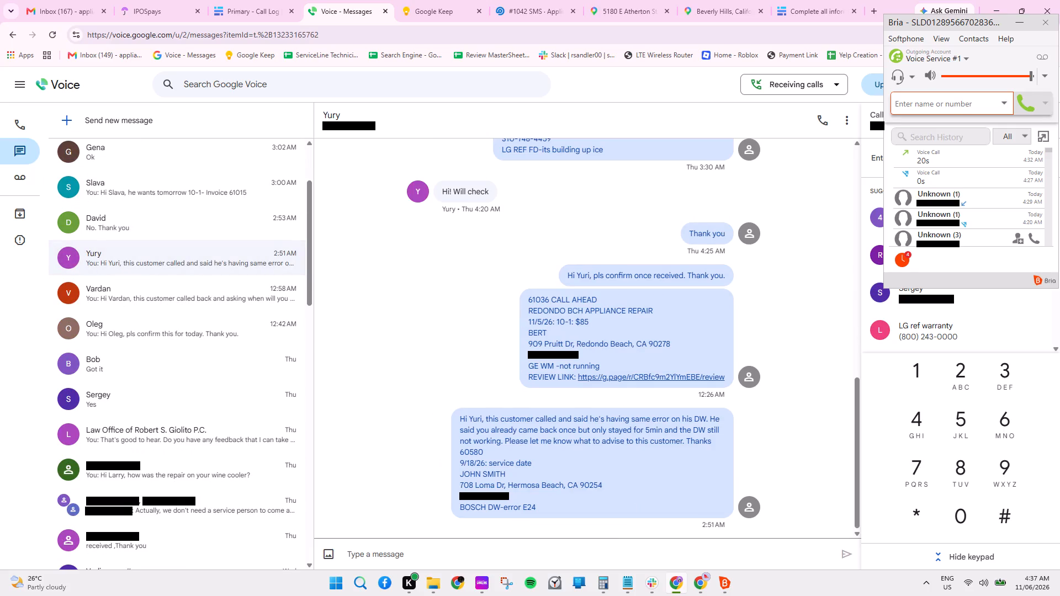
left_click(544, 556)
double_click(562, 355)
triple_click(561, 352)
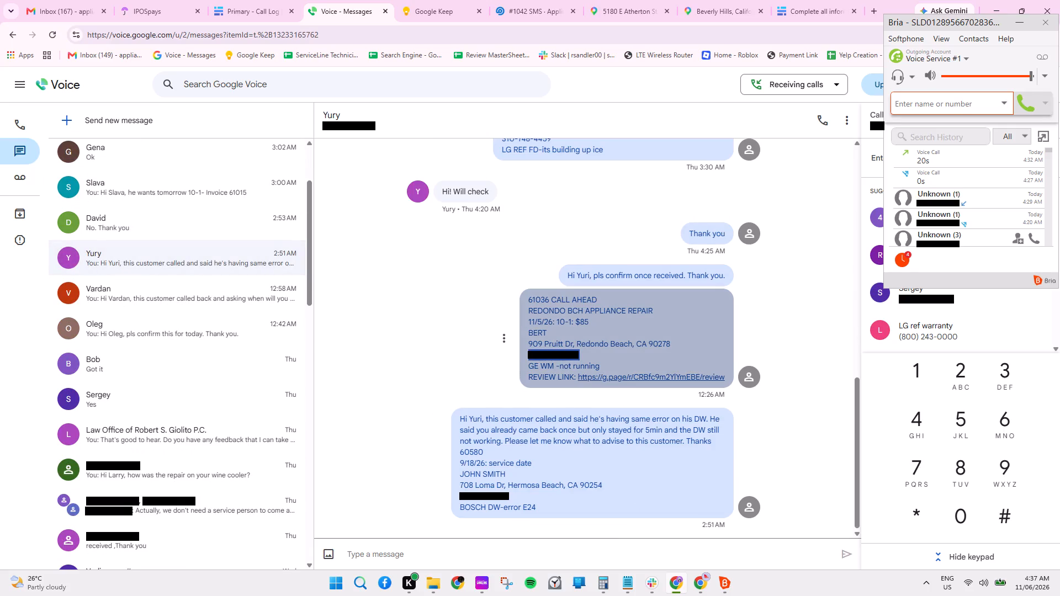
right_click(559, 356)
left_click(596, 372)
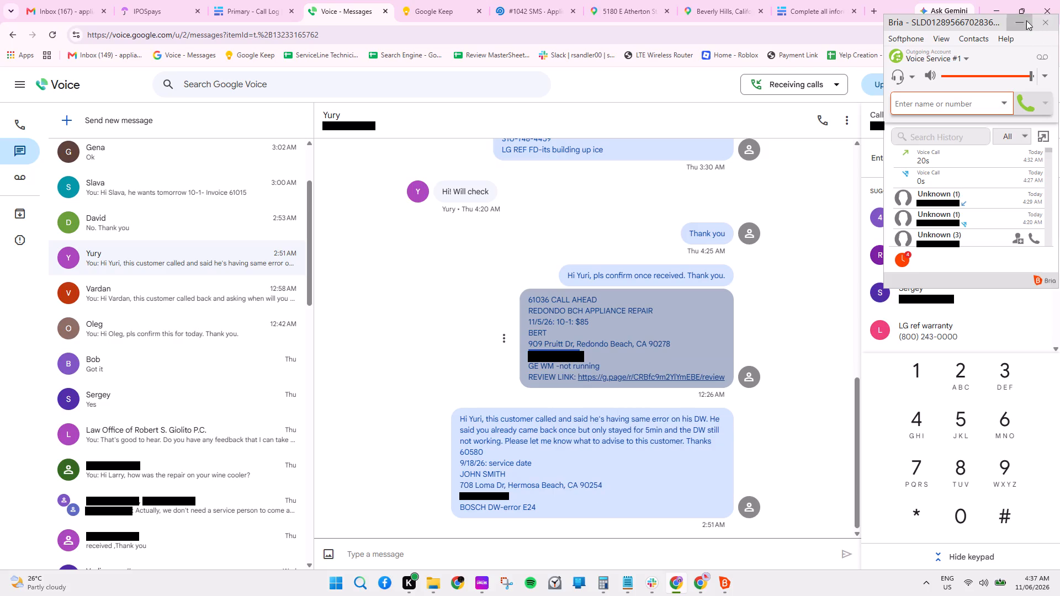
Call Bert from Google Voice using the copied phone number.
left_click(1024, 22)
left_click(911, 163)
right_click(910, 161)
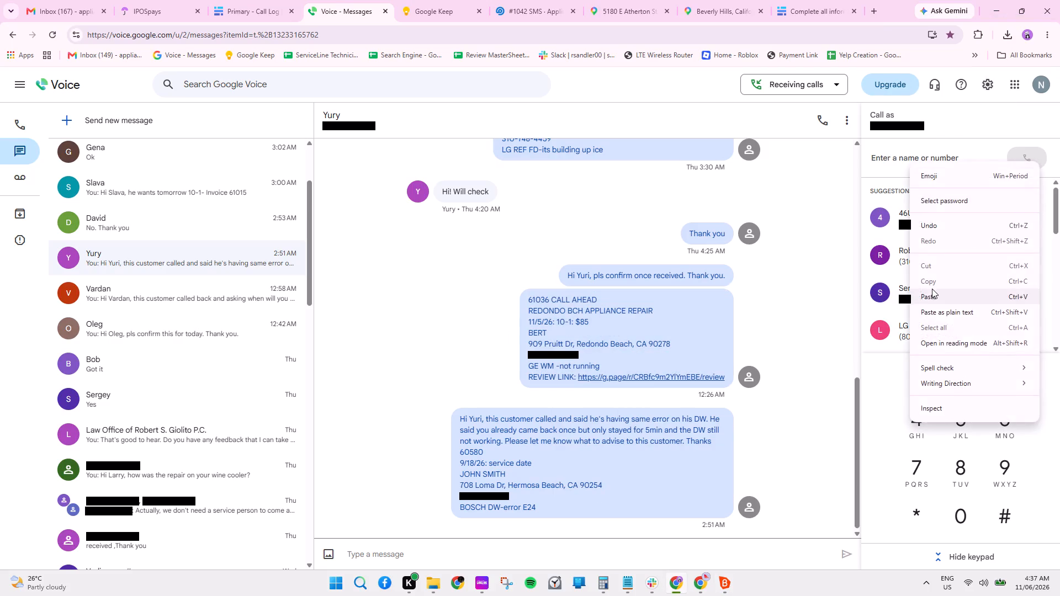
left_click(934, 294)
left_click(1021, 163)
left_click(505, 10)
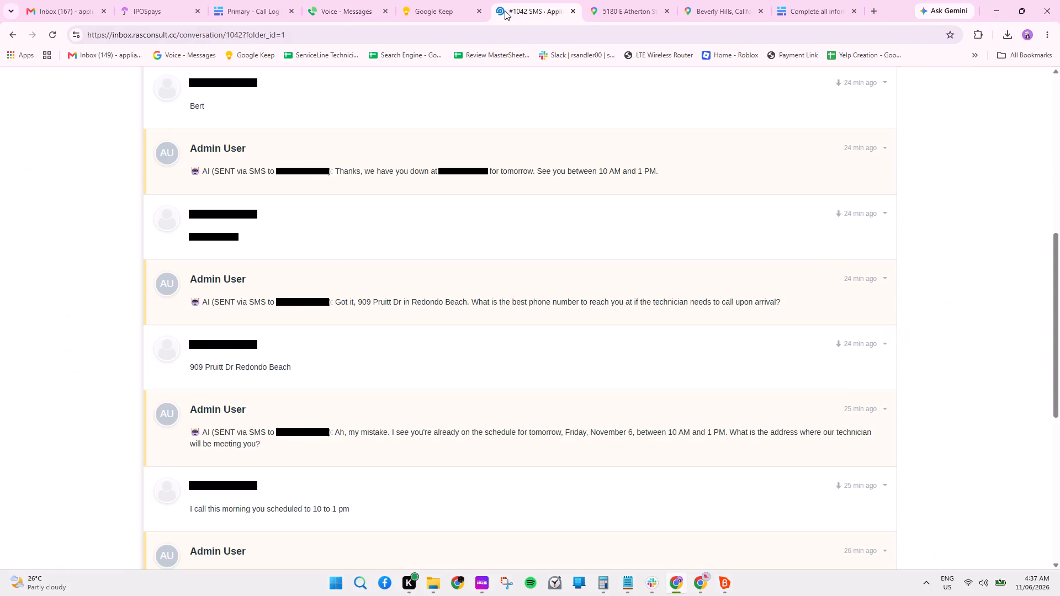
scroll(824, 253, "up", 11)
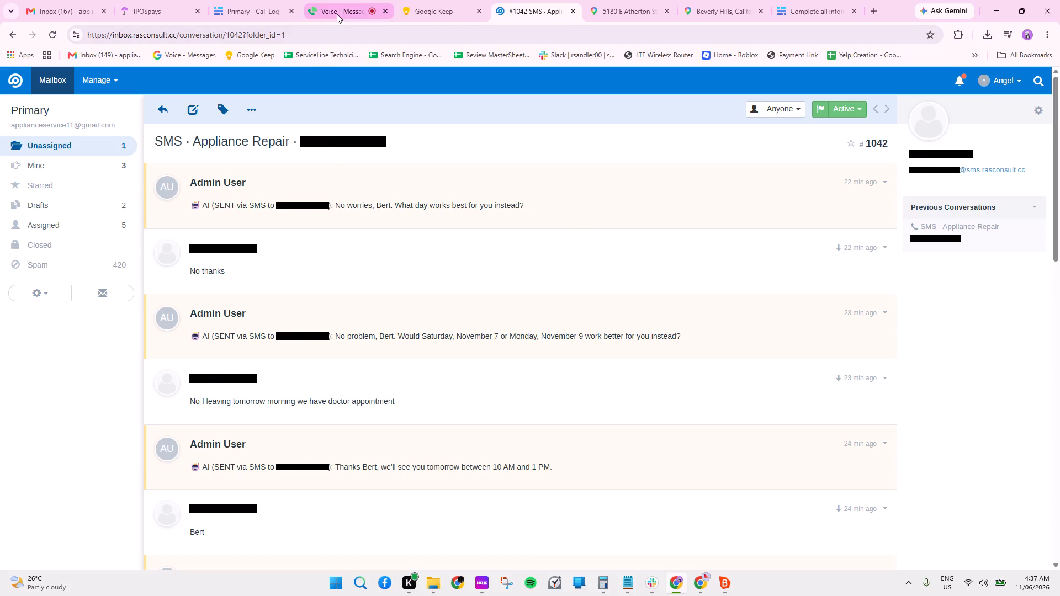
left_click(849, 109)
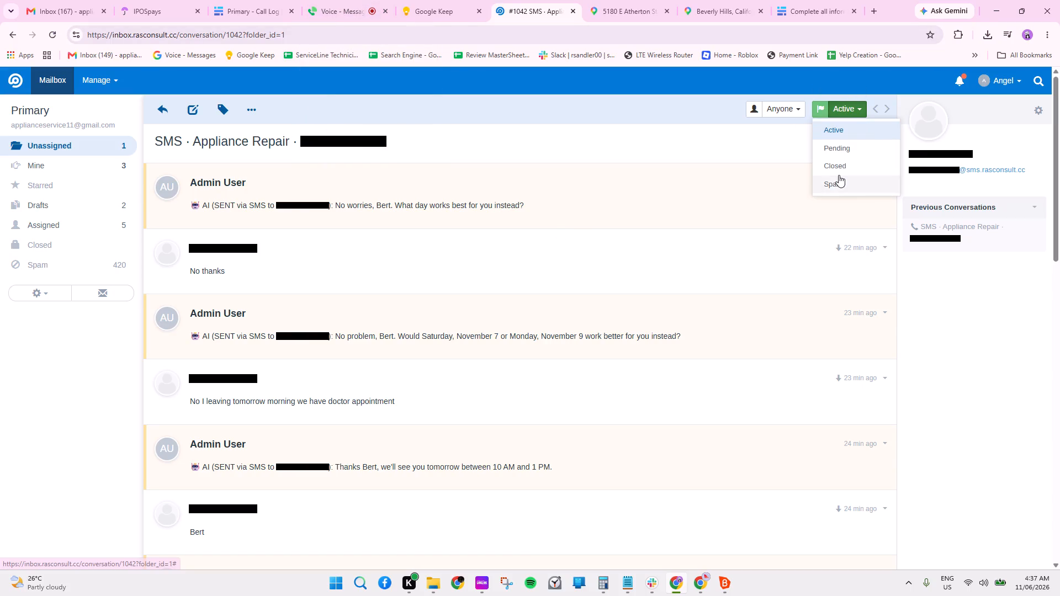
left_click(841, 163)
left_click(335, 14)
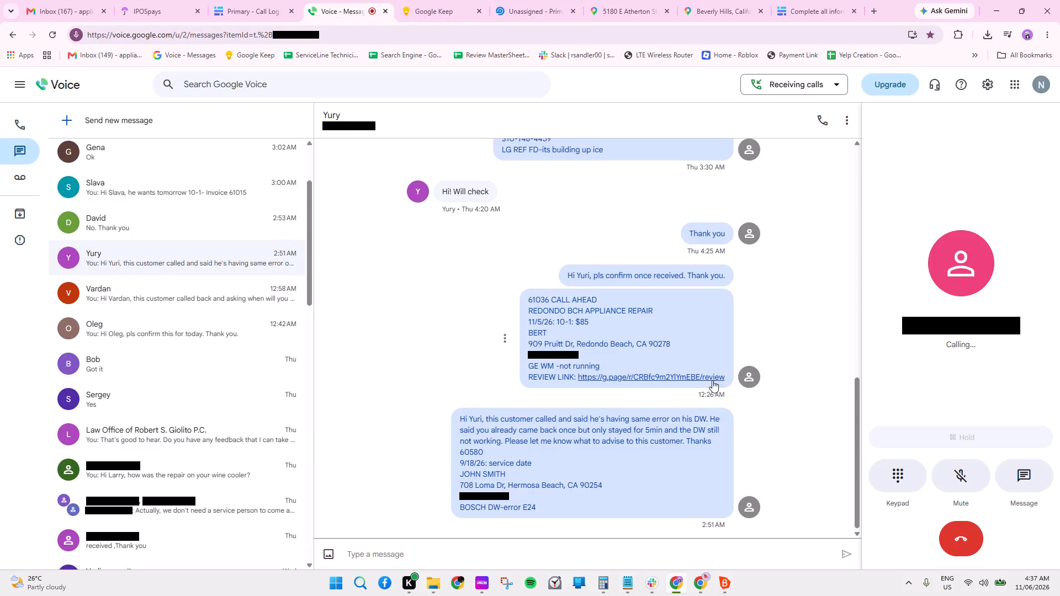
left_click(708, 559)
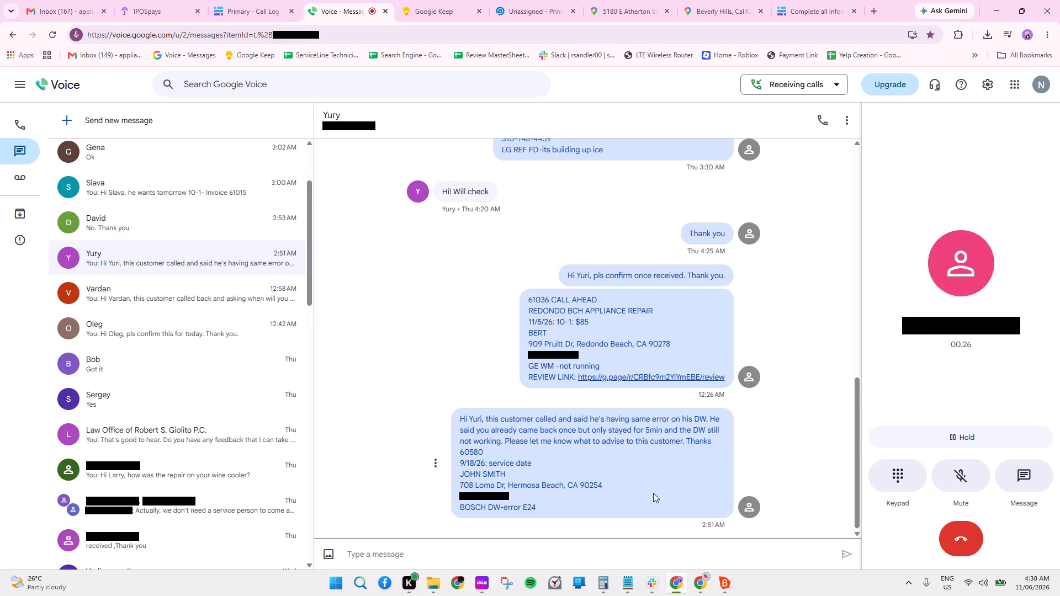
left_click(643, 557)
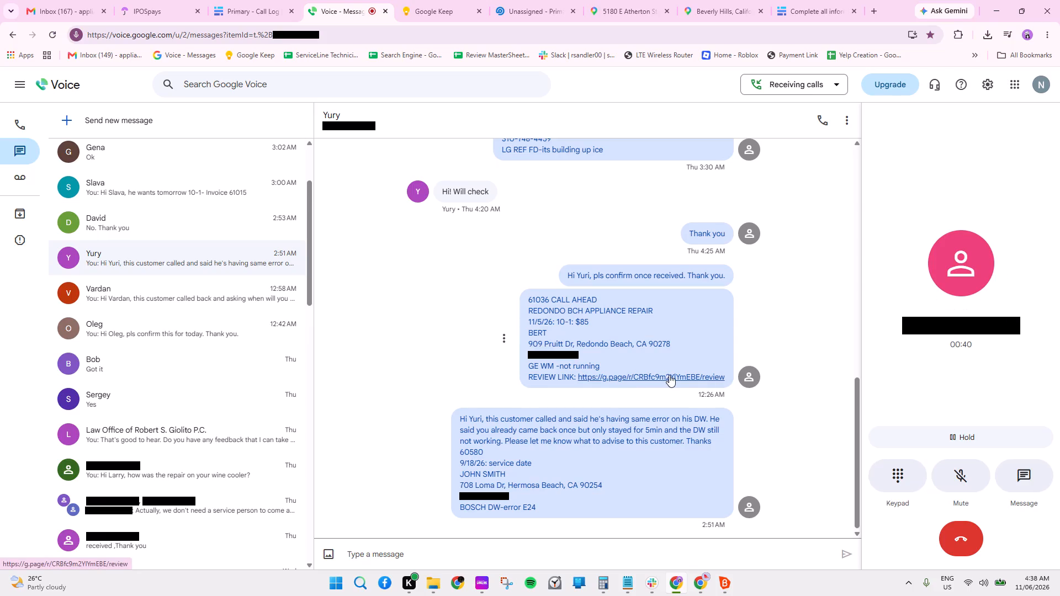
left_click(574, 551)
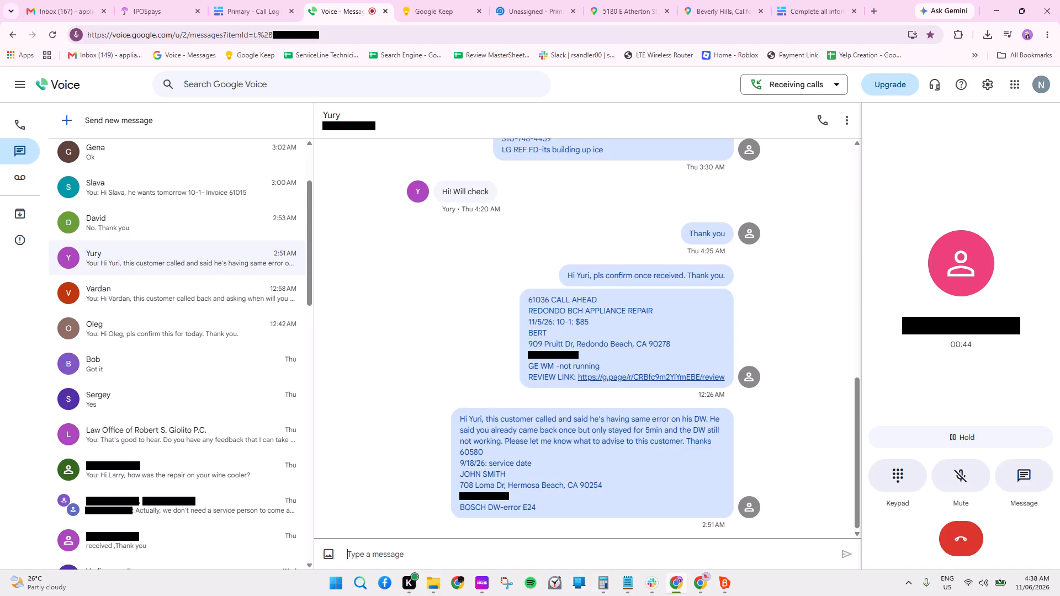
scroll(613, 321, "up", 2)
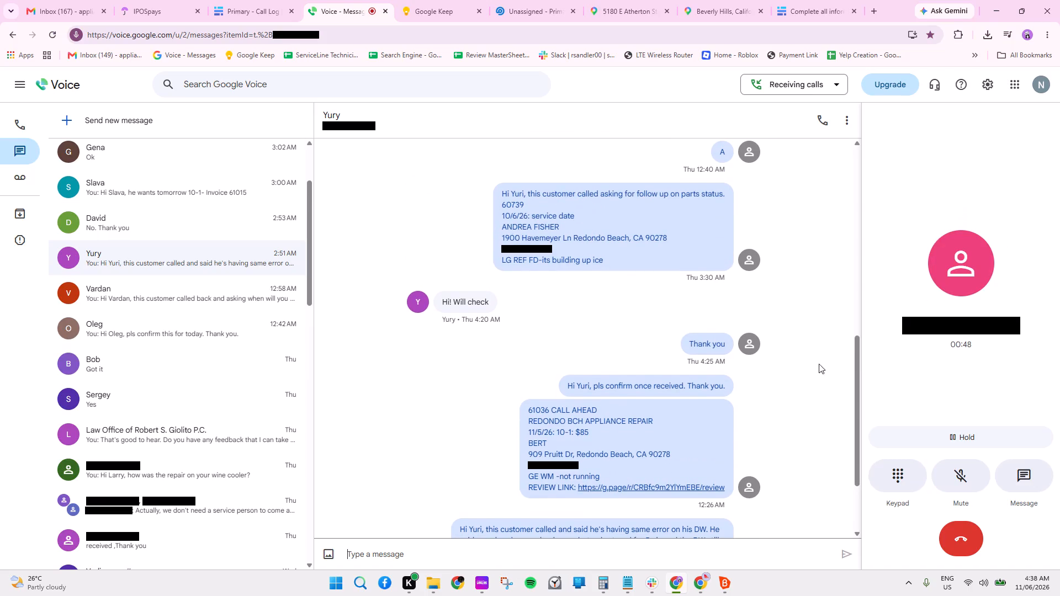
left_click(976, 546)
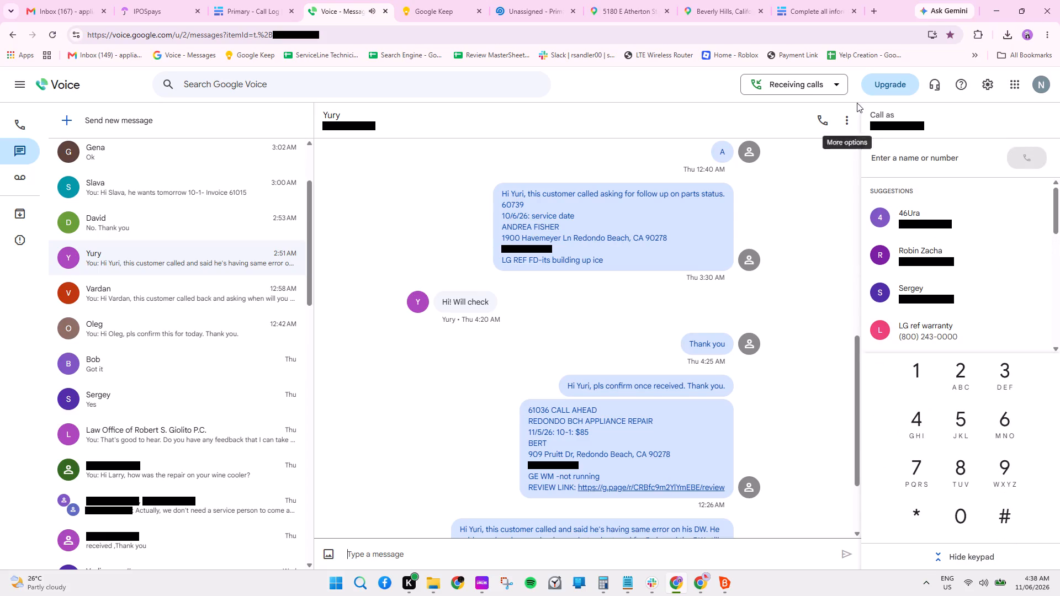
Call Yury from his message thread about job 61036, muting and unmuting the microphone as needed, and hang up when finished.
left_click(819, 124)
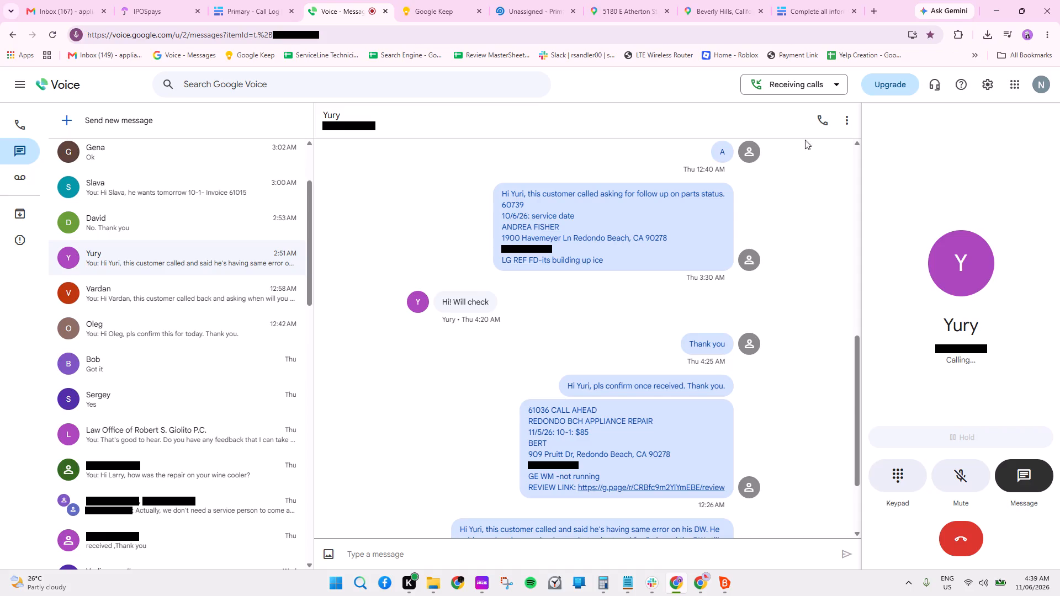
left_click(985, 481)
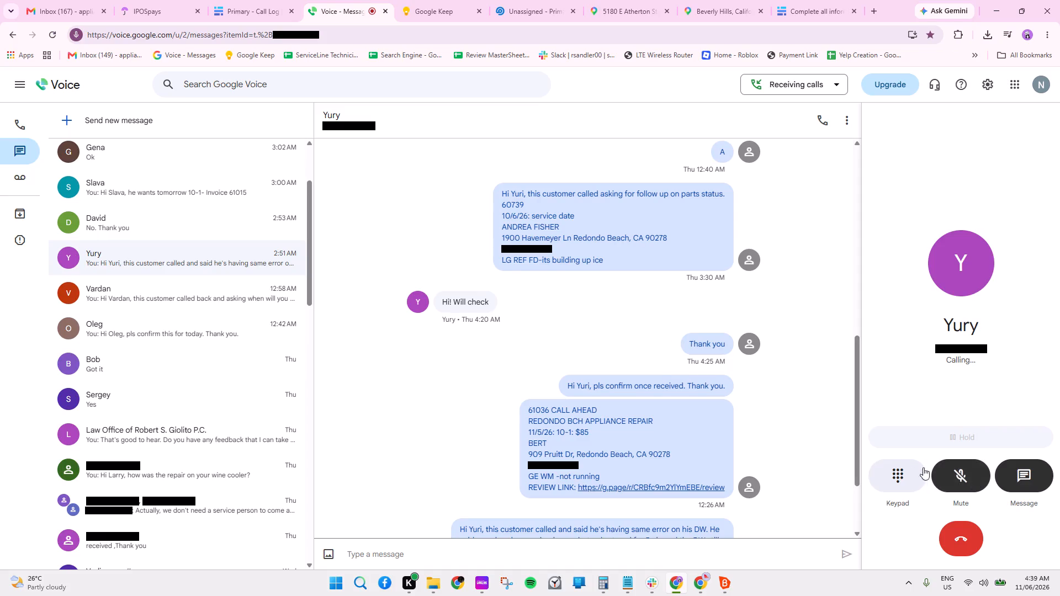
scroll(661, 376, "down", 4)
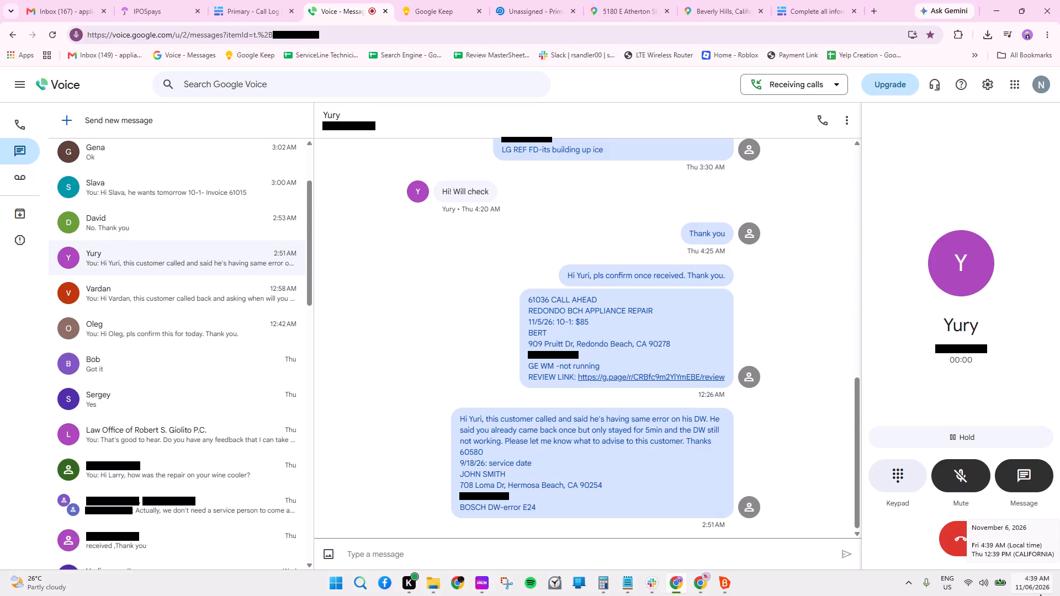
left_click(953, 482)
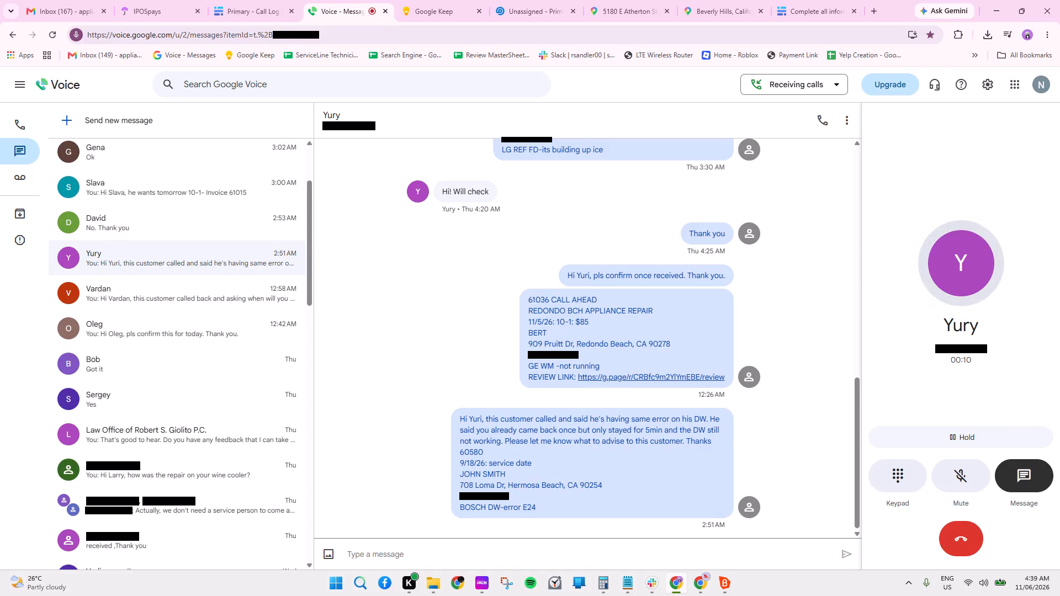
left_click(639, 556)
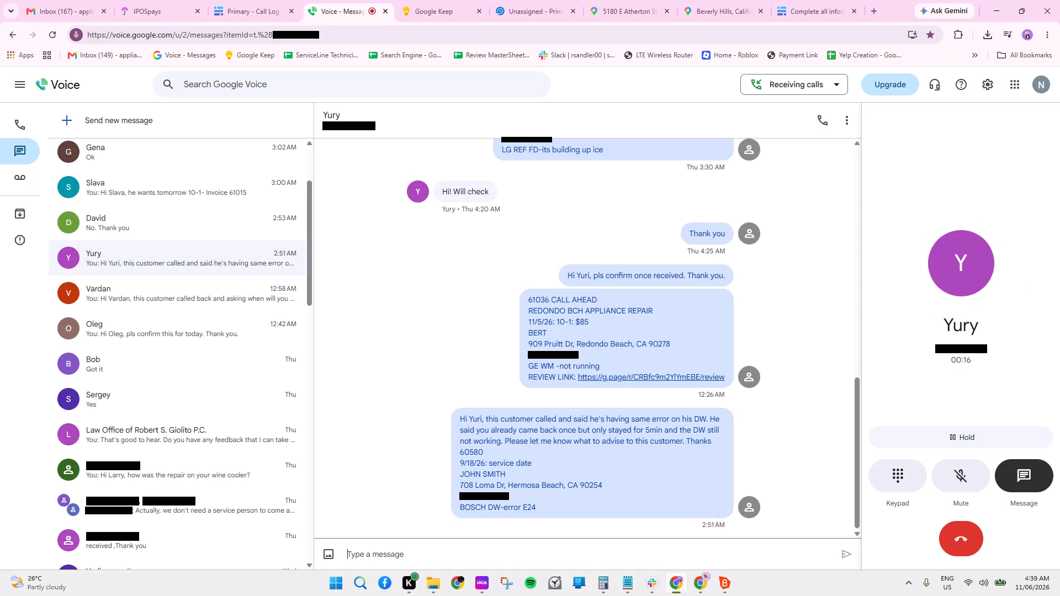
left_click(661, 560)
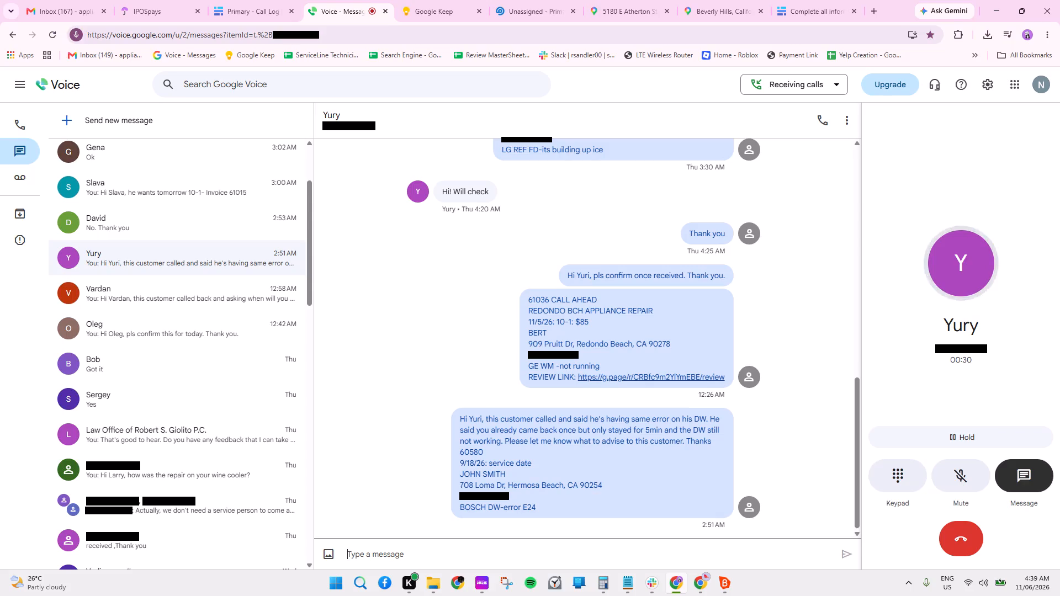
left_click(951, 471)
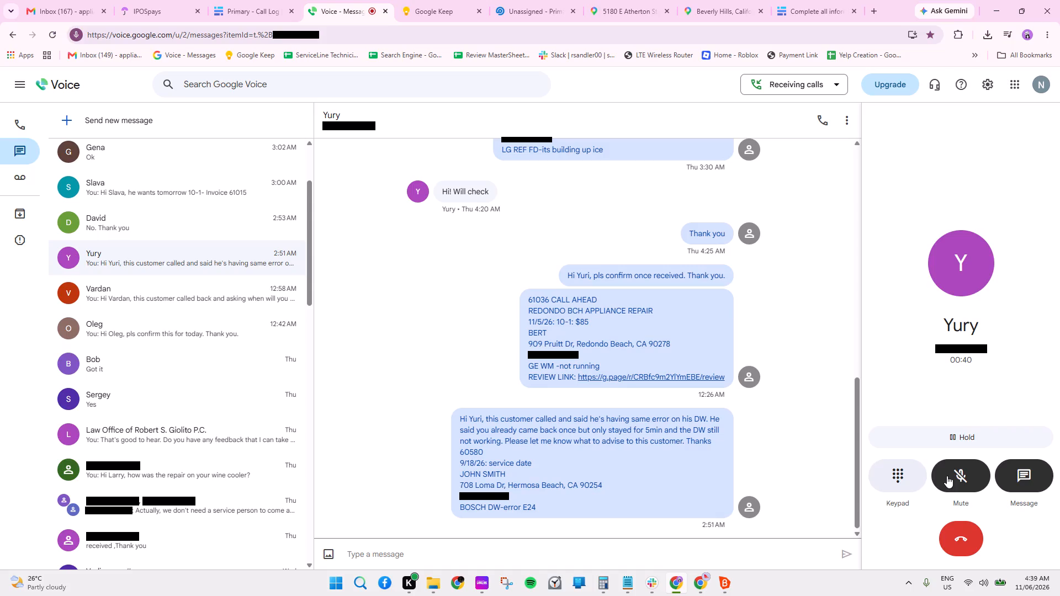
left_click(947, 476)
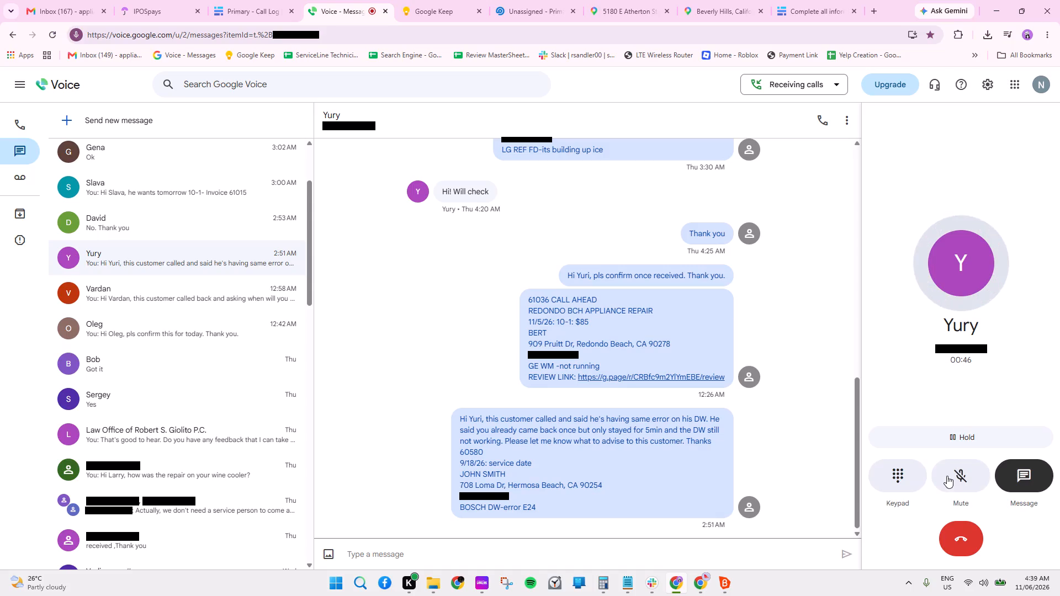
left_click(778, 558)
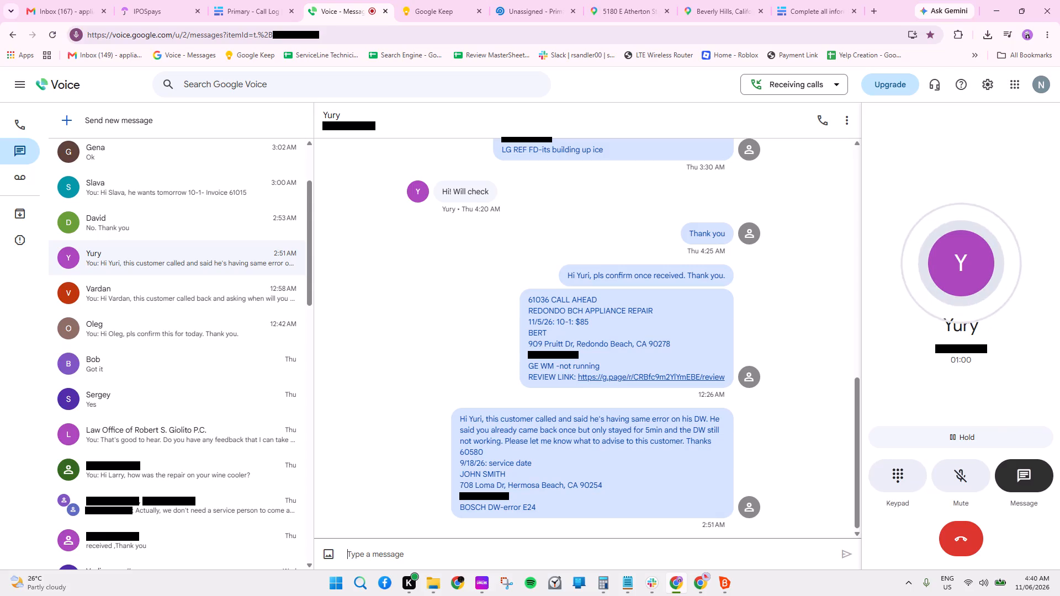
left_click(661, 550)
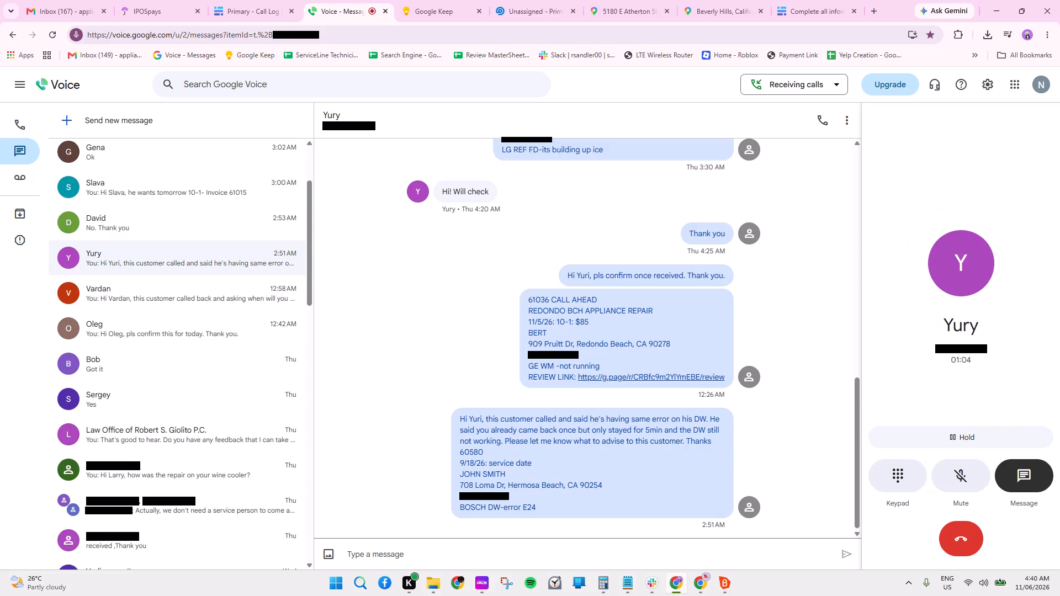
left_click(969, 540)
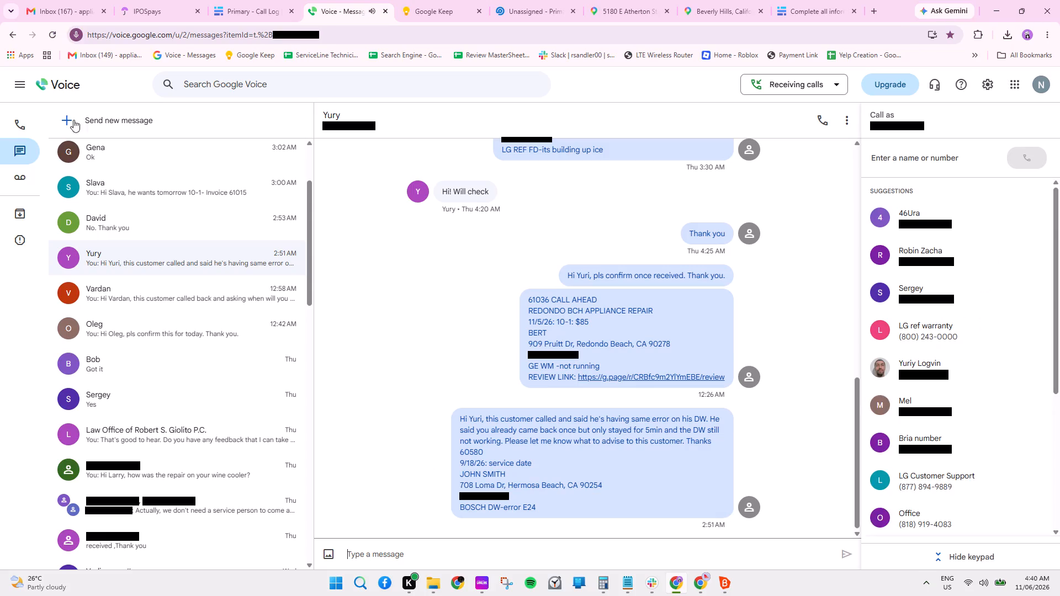
left_click(12, 118)
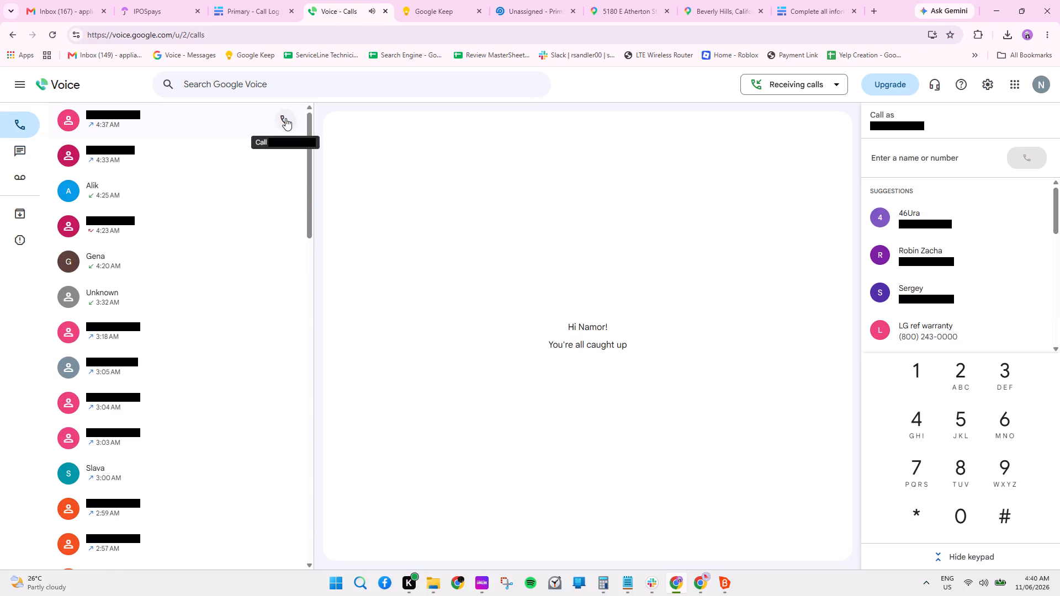
left_click(285, 118)
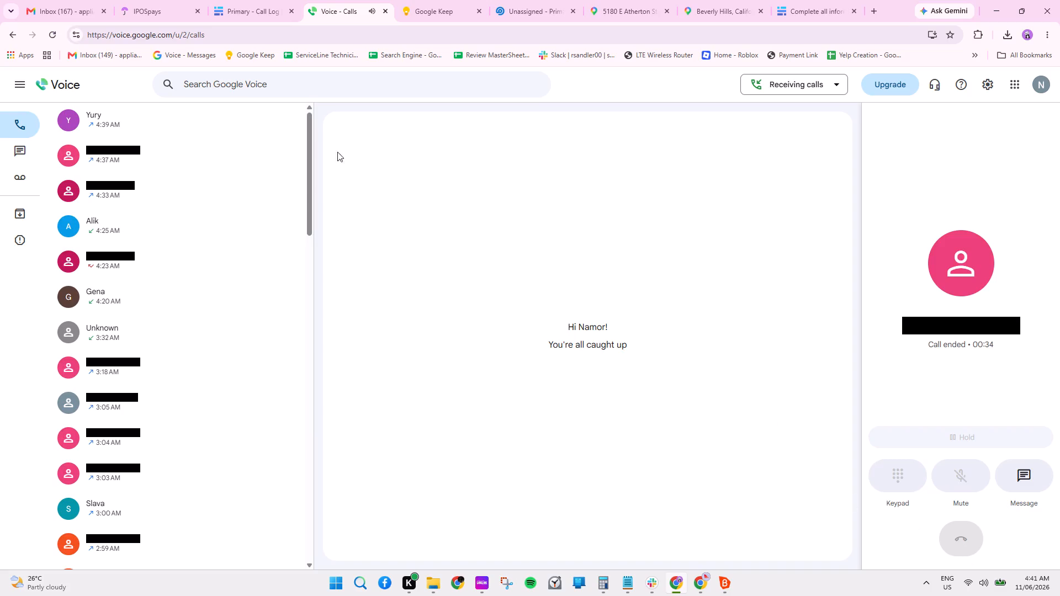
left_click(13, 146)
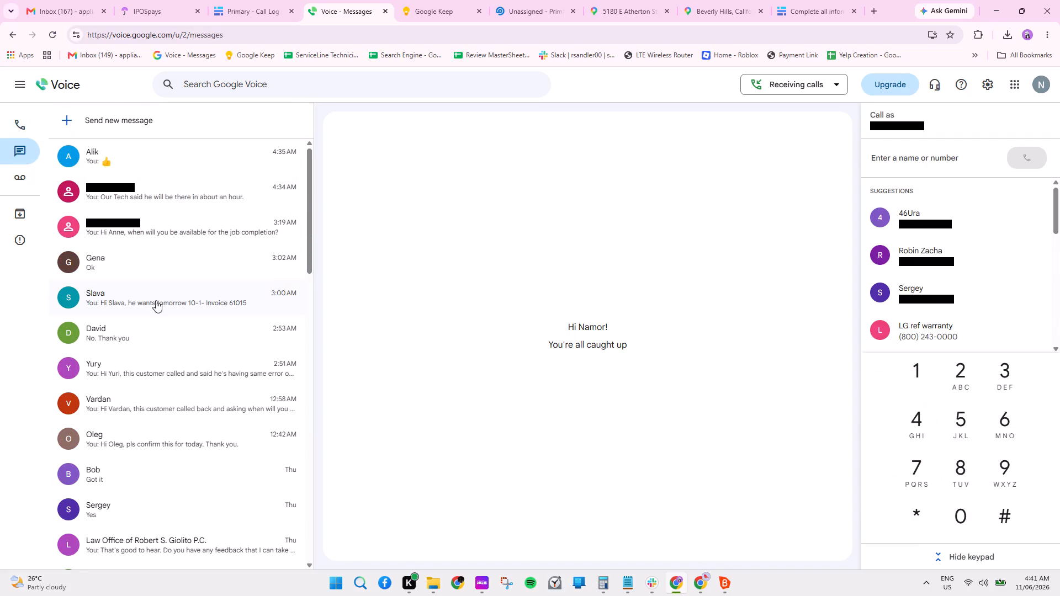
left_click(151, 368)
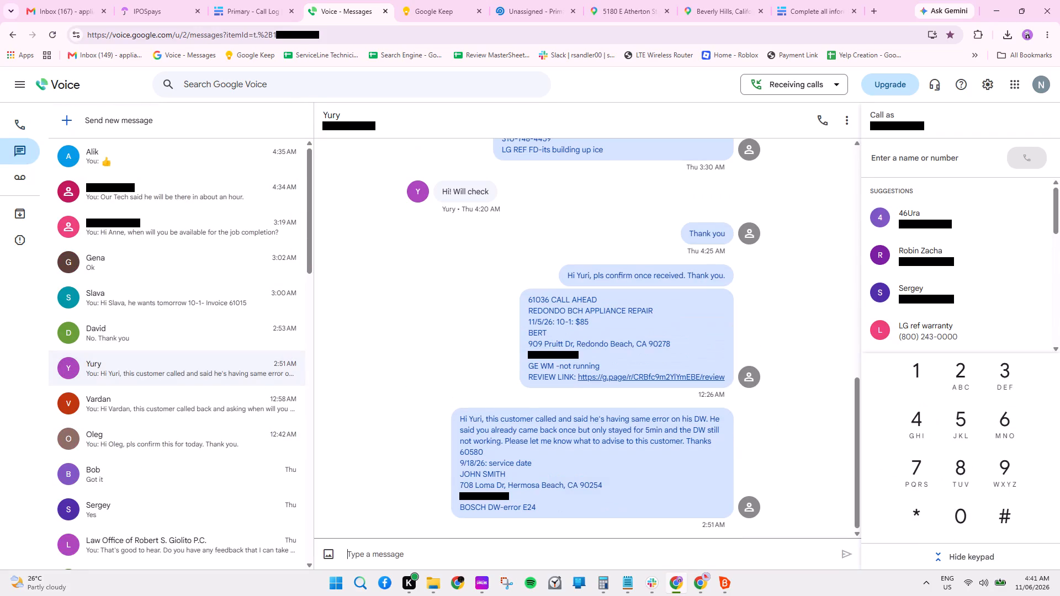
left_click(504, 560)
left_click(513, 554)
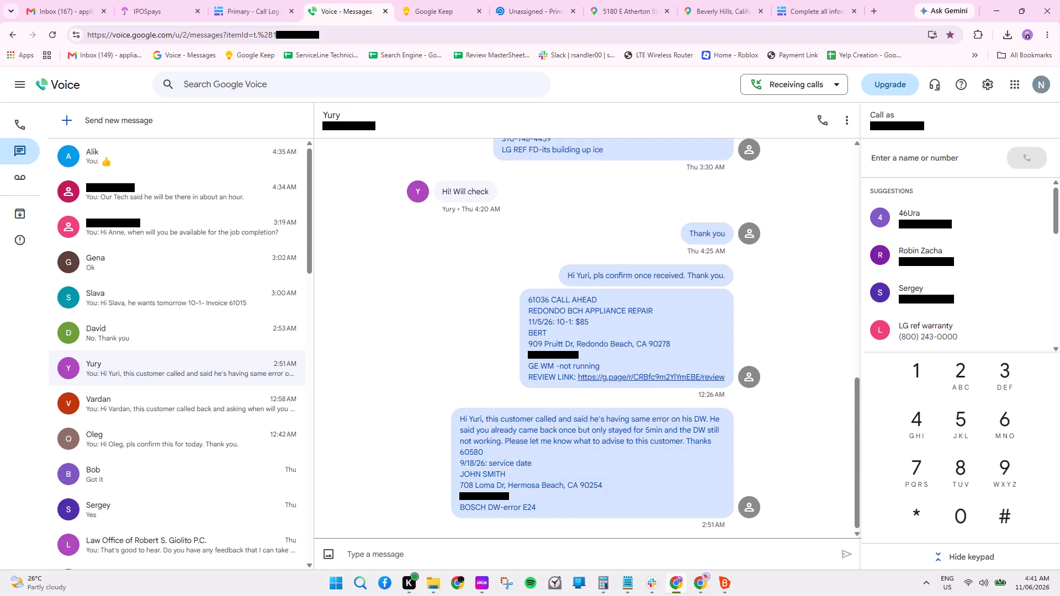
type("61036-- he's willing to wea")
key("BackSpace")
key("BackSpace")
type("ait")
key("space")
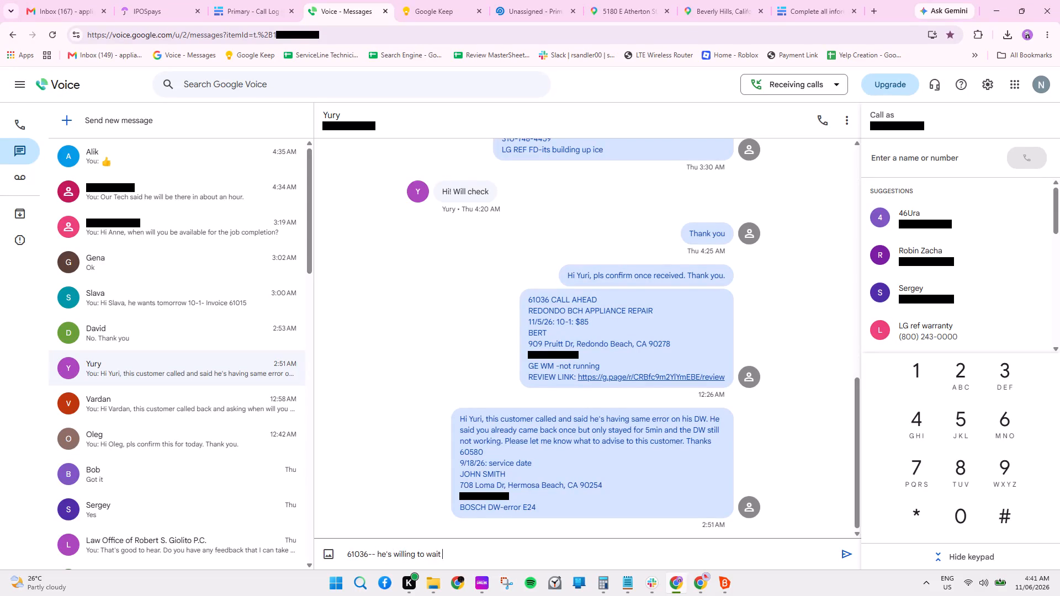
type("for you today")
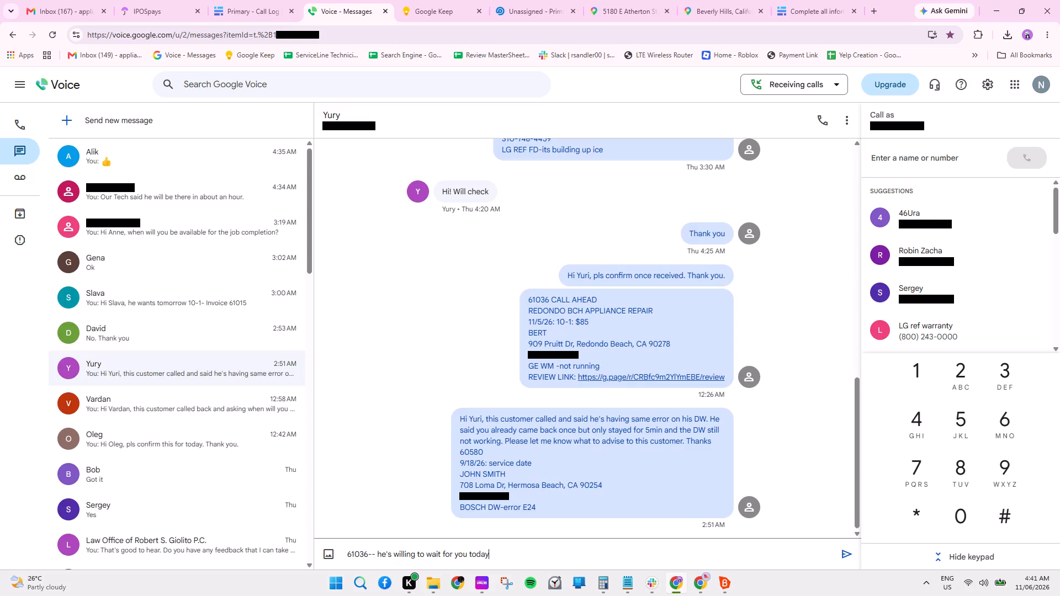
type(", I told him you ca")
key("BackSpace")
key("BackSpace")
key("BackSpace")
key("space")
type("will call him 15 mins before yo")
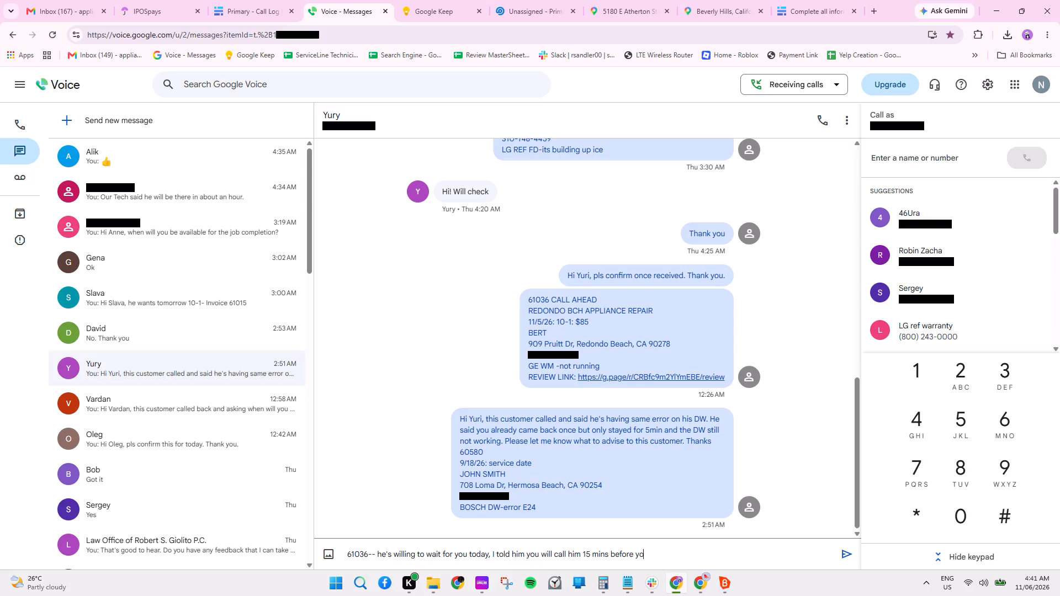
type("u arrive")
Finish and send Yury the message "61036-- he's willing to wait for you today, I told him you will call him 15 mins before you arrive.".
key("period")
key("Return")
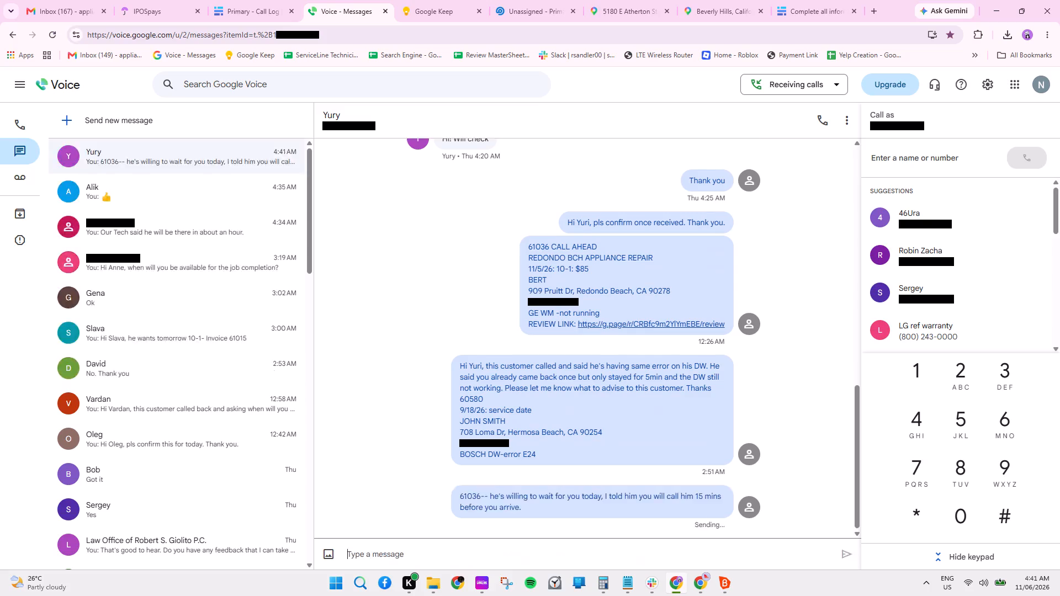
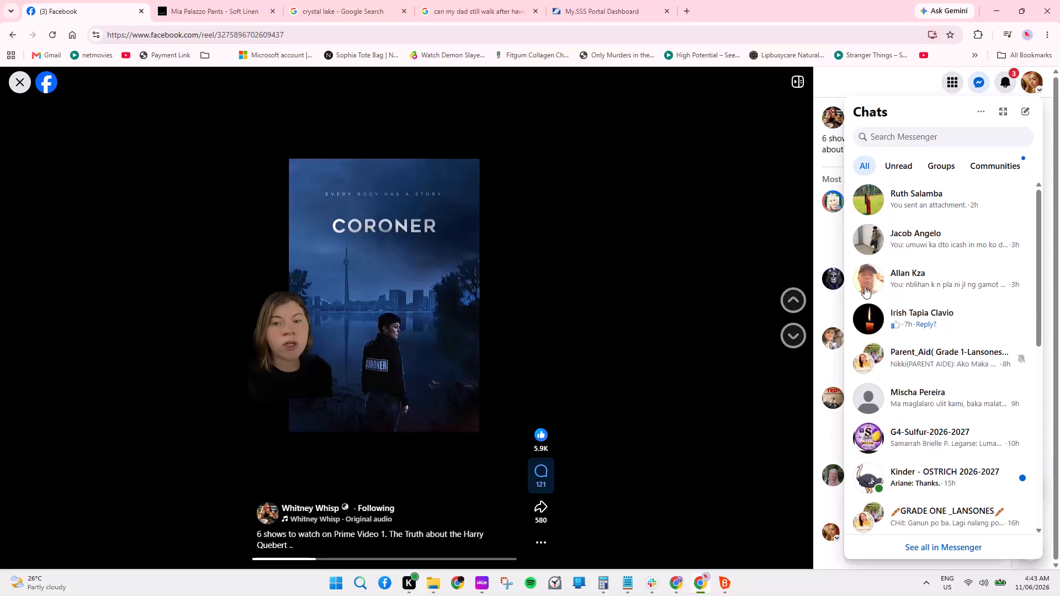
Switch from the Facebook window back to the Chrome work window showing Yury's Google Voice message thread.
left_click(675, 586)
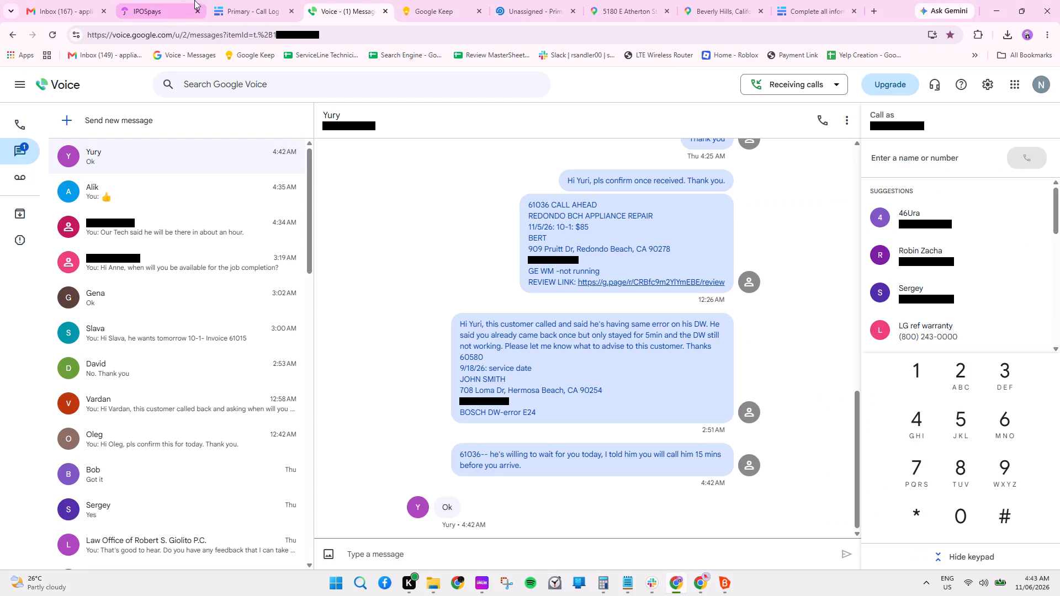
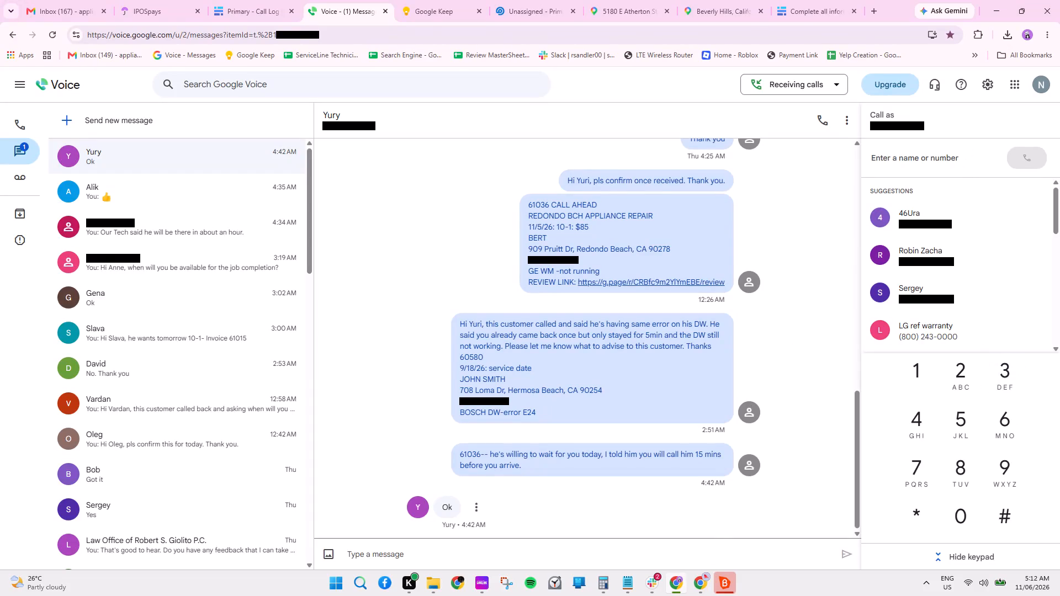
Switch to the Bria softphone to bring up its recent call history.
left_click(717, 524)
left_click(732, 595)
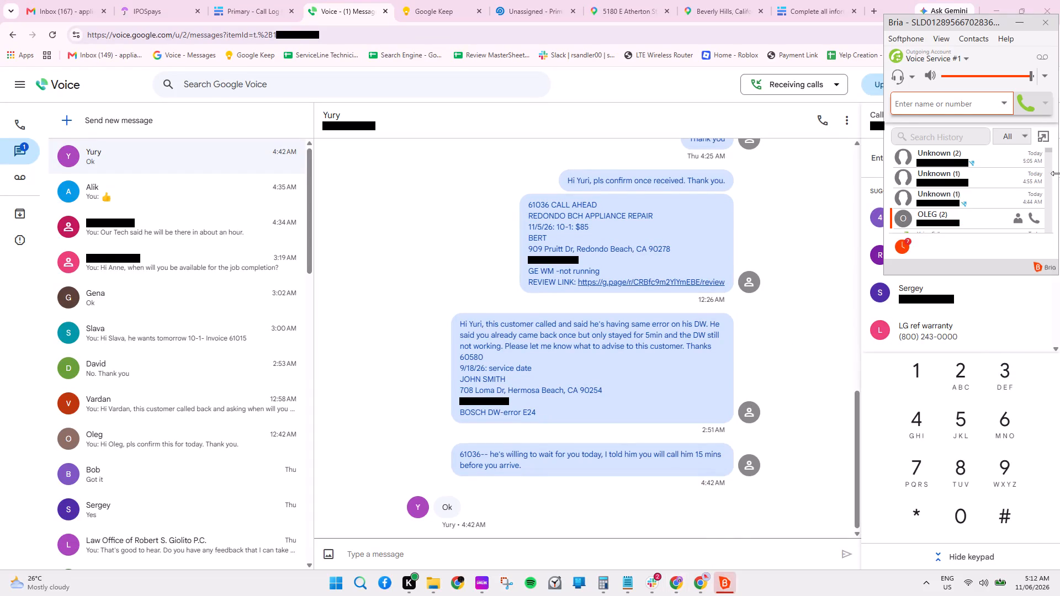
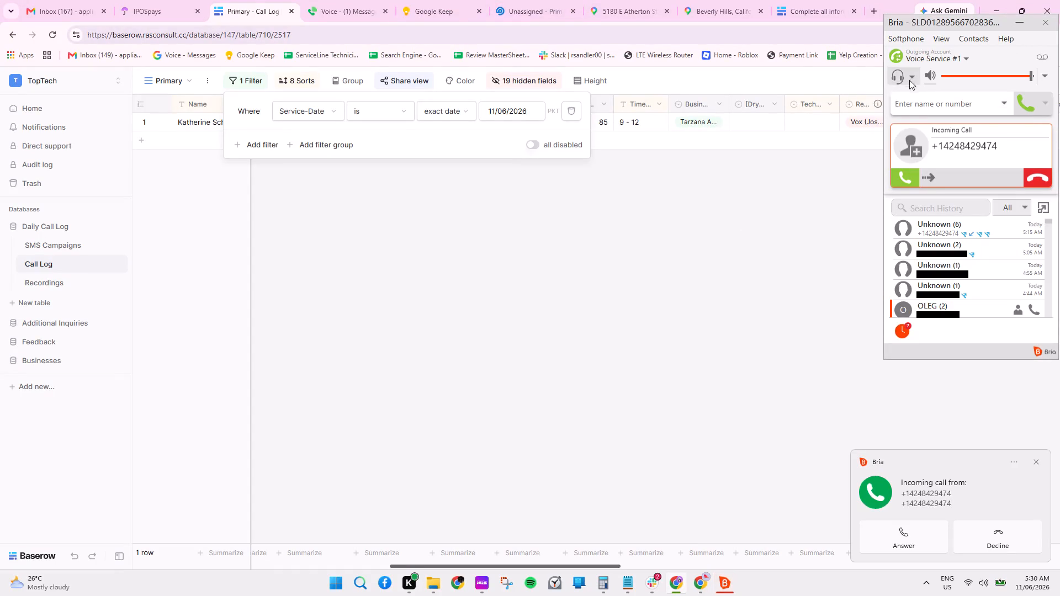
Answer the incoming call in the Bria softphone and hang up when finished.
left_click(907, 178)
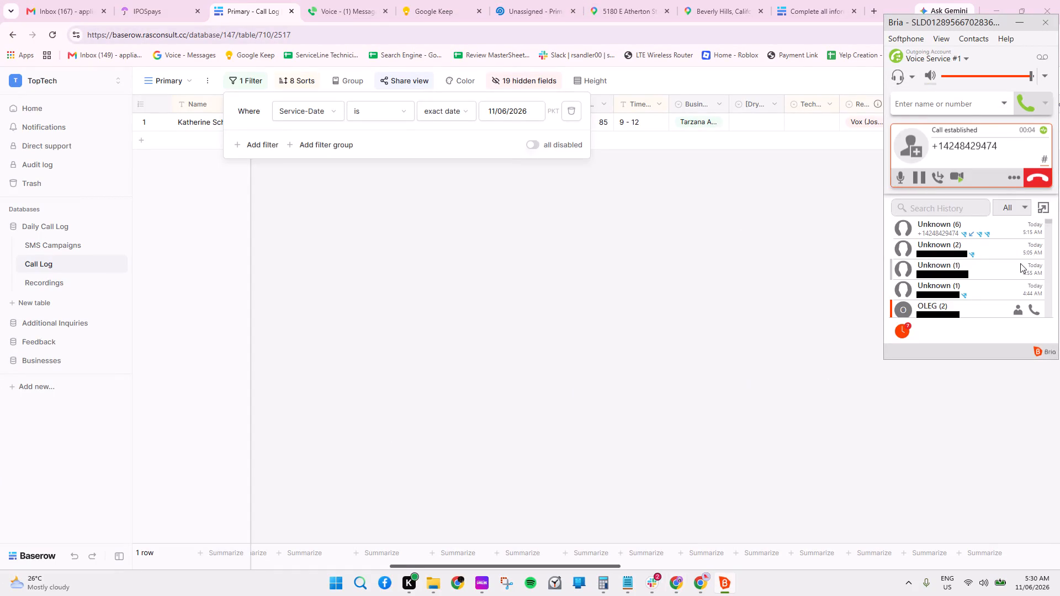
left_click(1033, 178)
Return to Baserow and dismiss the Service-Date filter settings over the Call Log table.
left_click(534, 428)
left_click(559, 336)
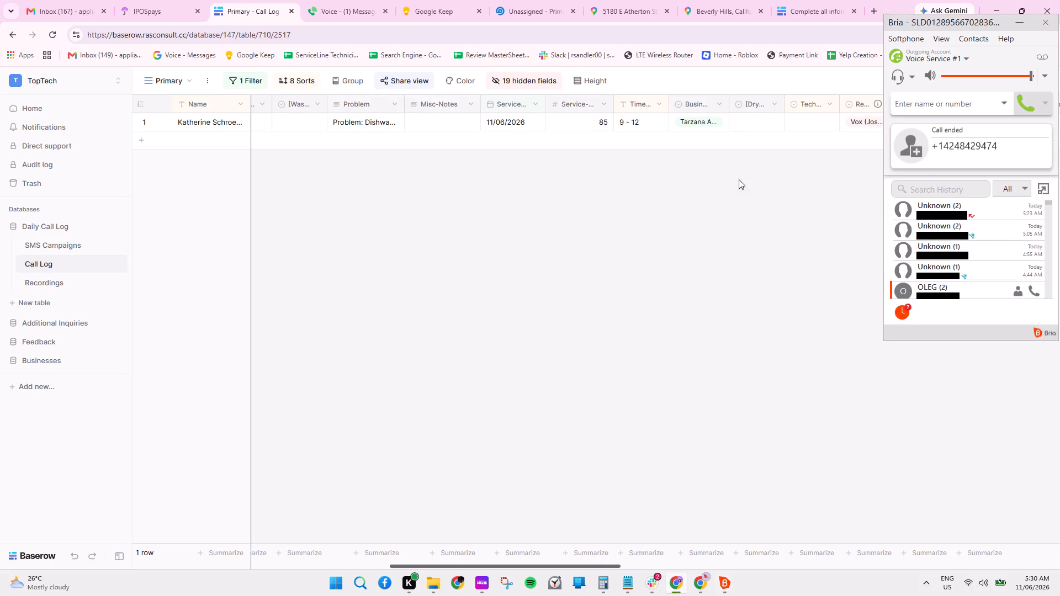
left_click(575, 402)
Return to Yury's message thread in Google Voice and get ready to write a new message.
left_click(340, 18)
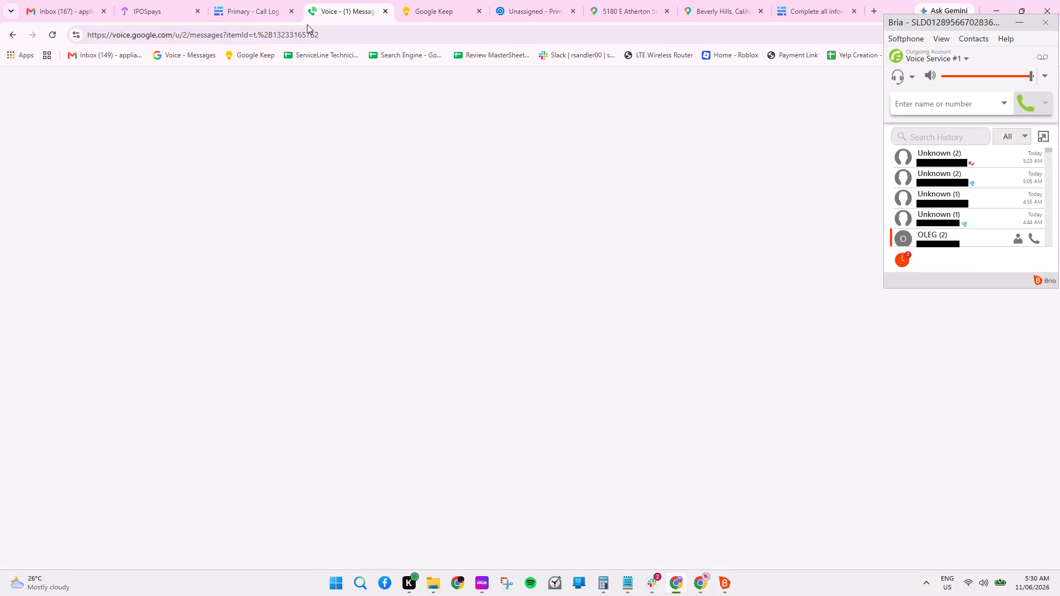
scroll(88, 302, "up", 5)
triple_click(438, 558)
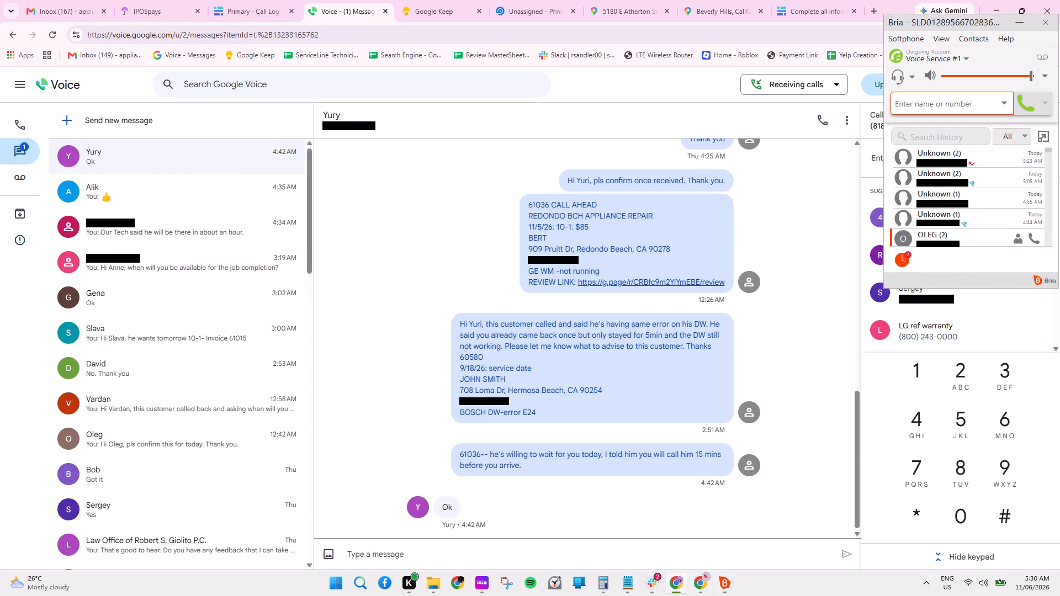
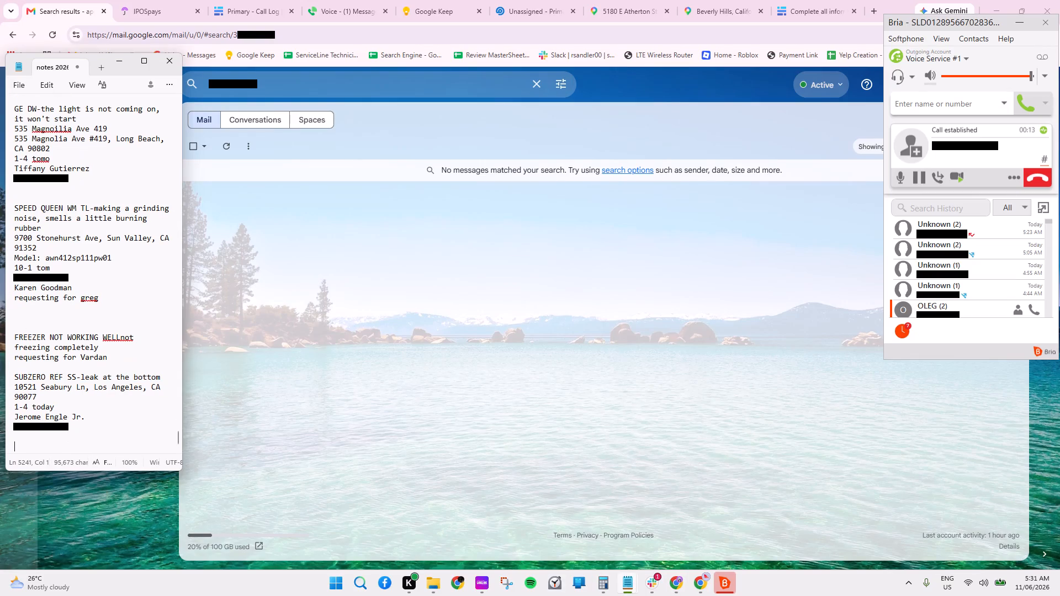
Start a new job entry in the call notes below the Subzero refrigerator entry, reading "GE REF".
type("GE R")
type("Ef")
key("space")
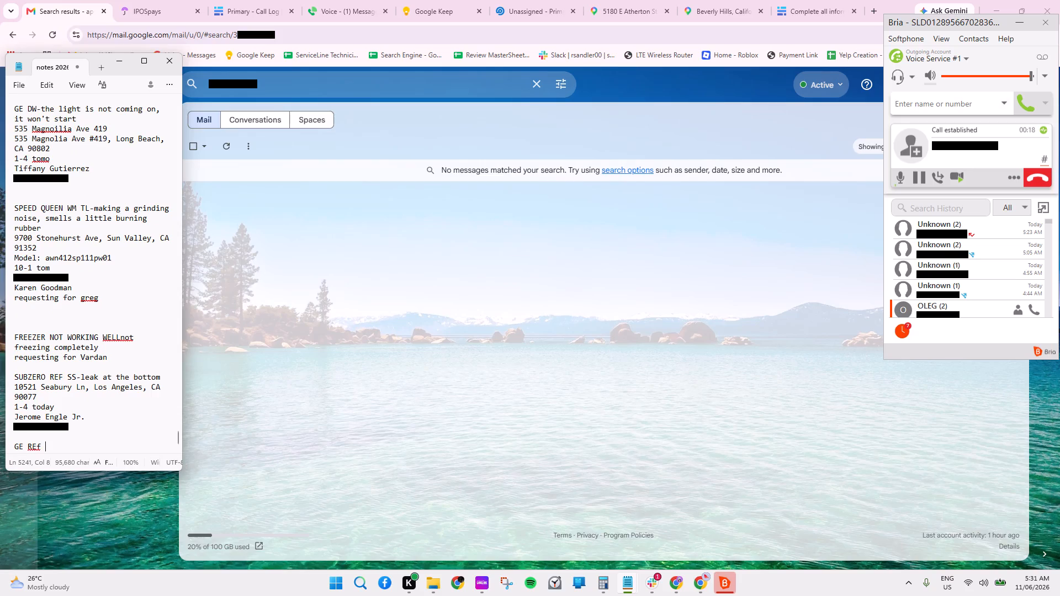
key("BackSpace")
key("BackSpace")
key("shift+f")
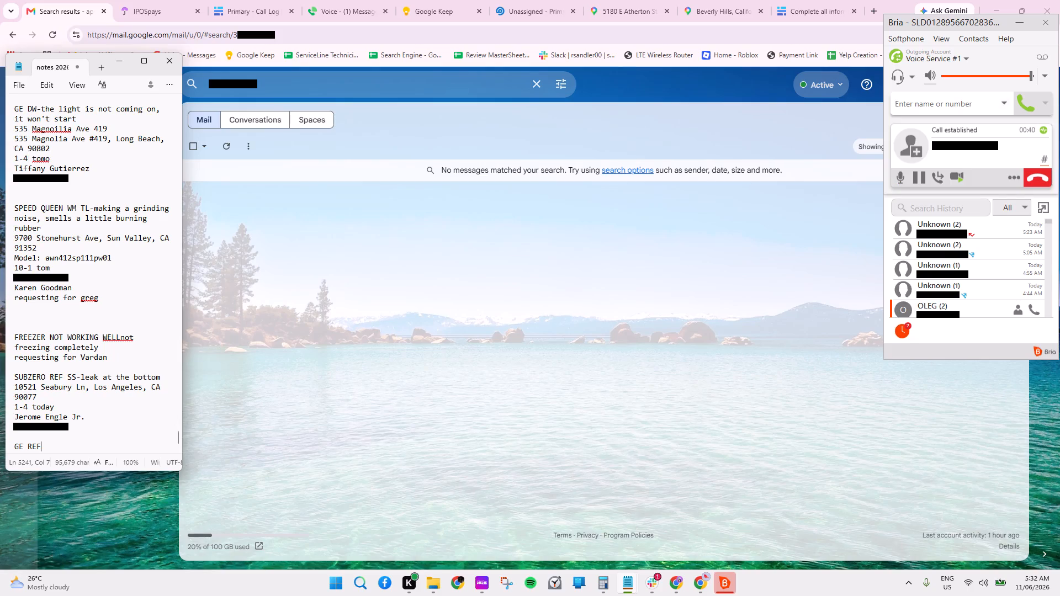
Add "SS-" after "GE REF" on the last line of the call notes.
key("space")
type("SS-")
Mute the microphone on the active Bria call.
left_click(899, 180)
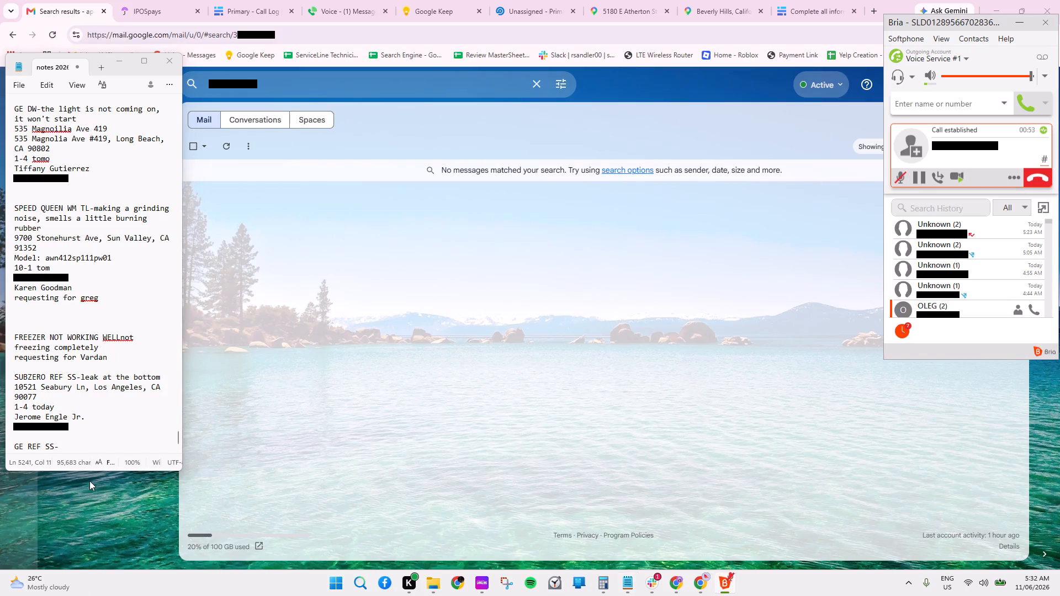
Back in the notes, describe the GE REF SS problem as "under the big drawer inside a water sits and k".
left_click(88, 448)
type("under the dr")
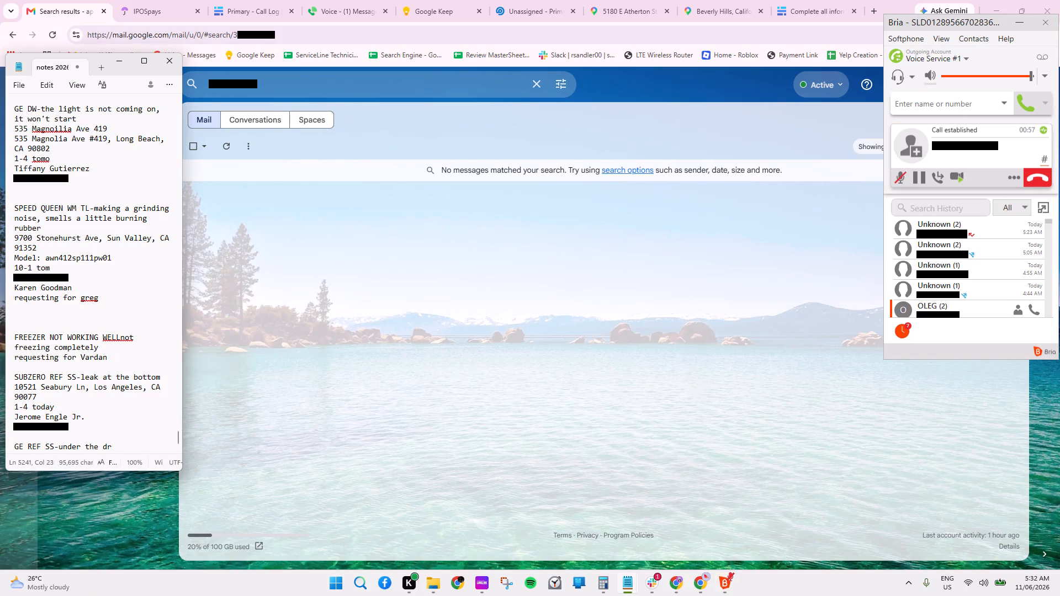
key("BackSpace")
key("BackSpace")
key("BackSpace")
key("space")
type("big drawer inside a water")
key("space")
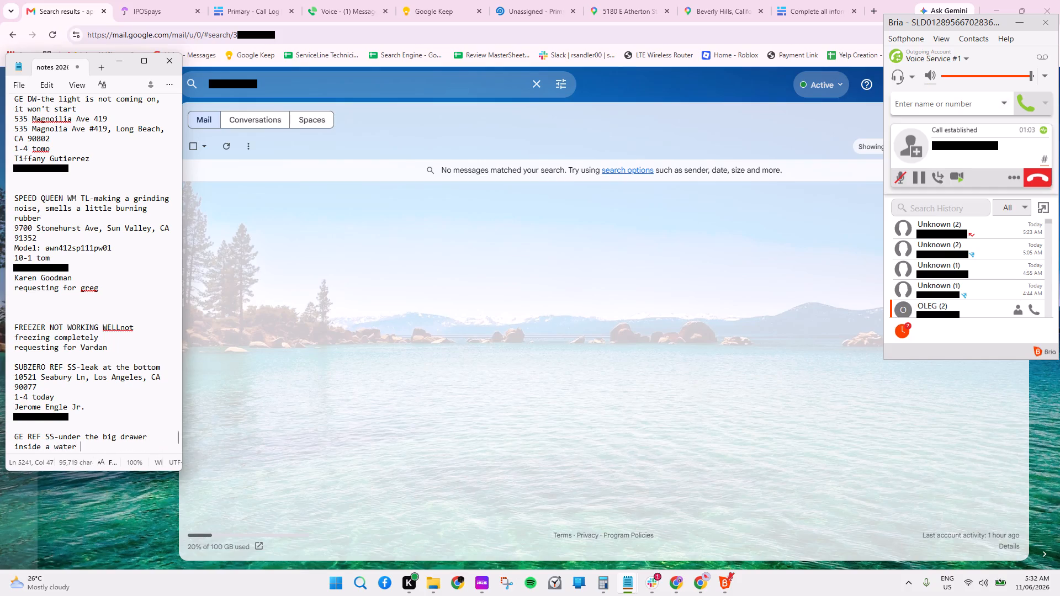
type("sits")
key("space")
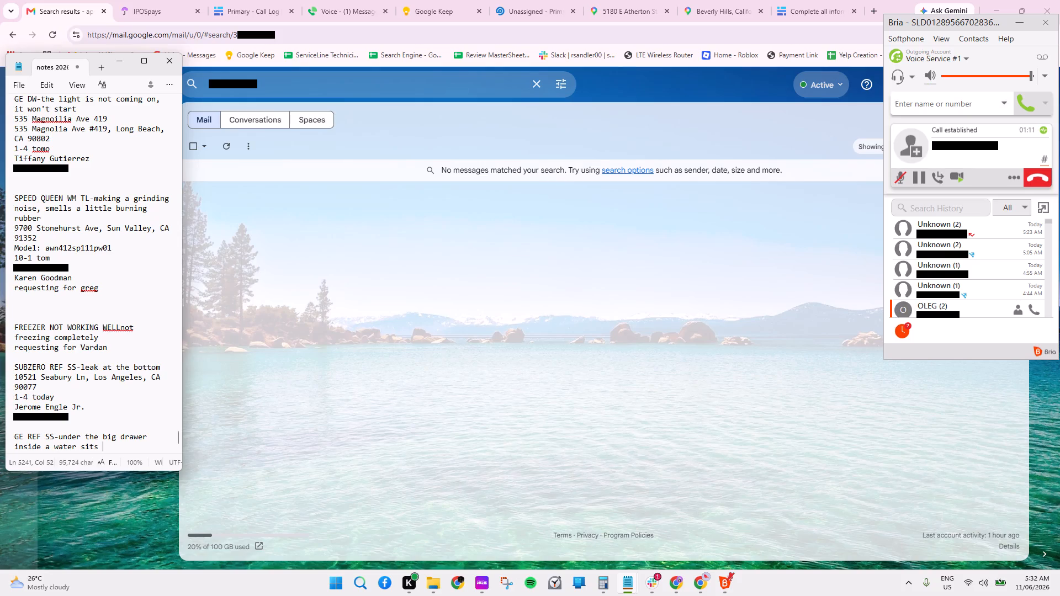
type("and k")
Unmute the microphone on the active Bria call.
left_click(898, 175)
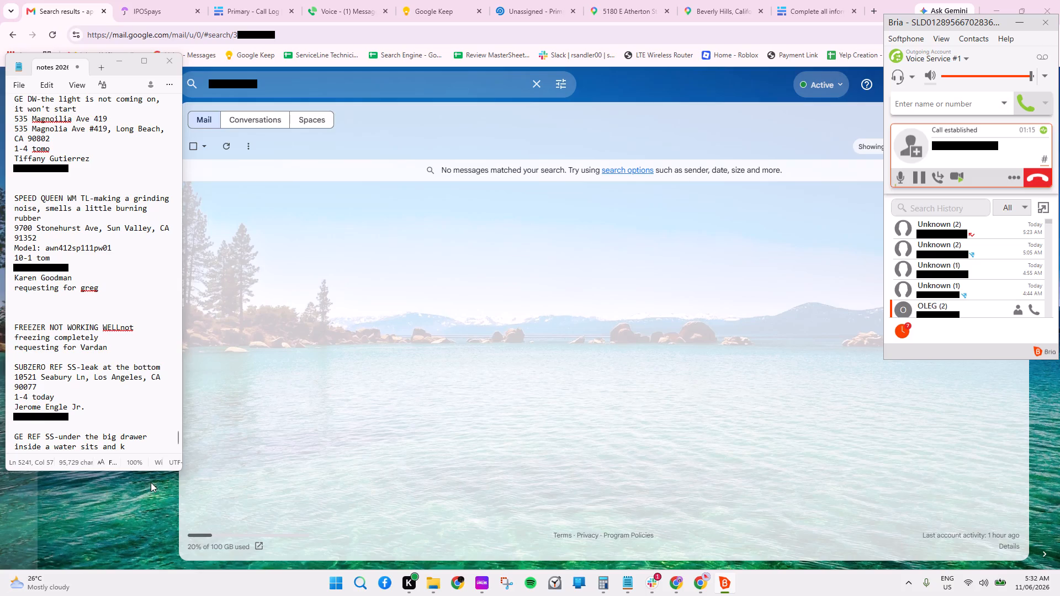
Continue the GE REF SS problem description in the notes so it ends with "and keeps coming".
left_click(134, 450)
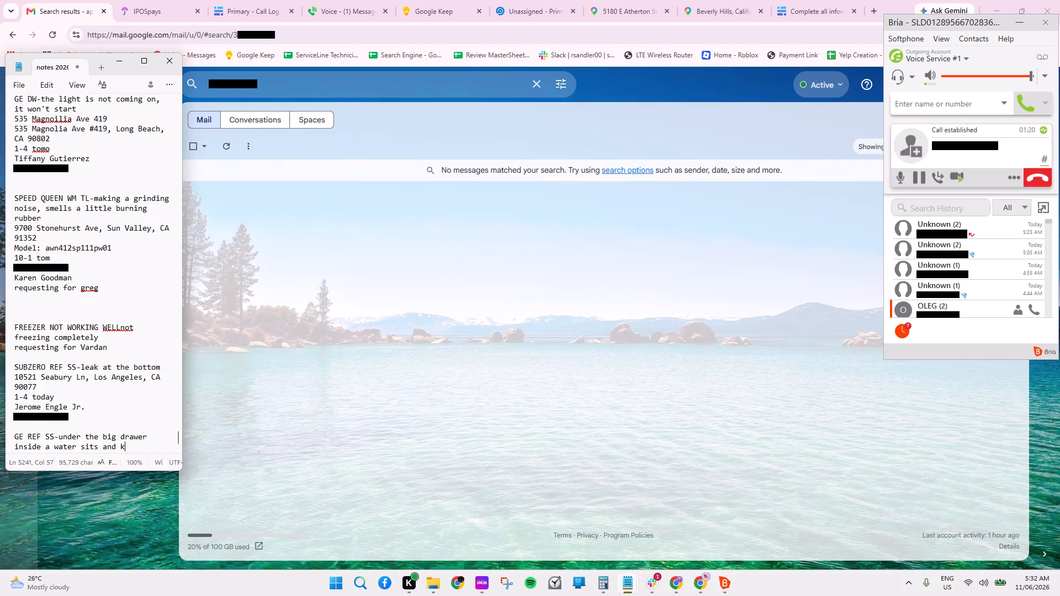
type("eeps")
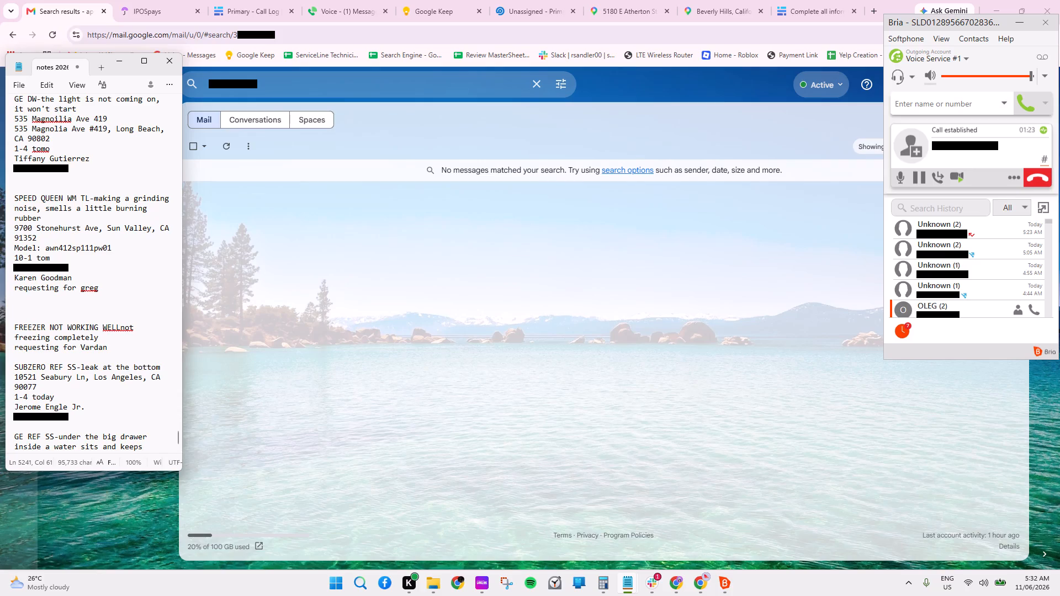
key("space")
type("coming")
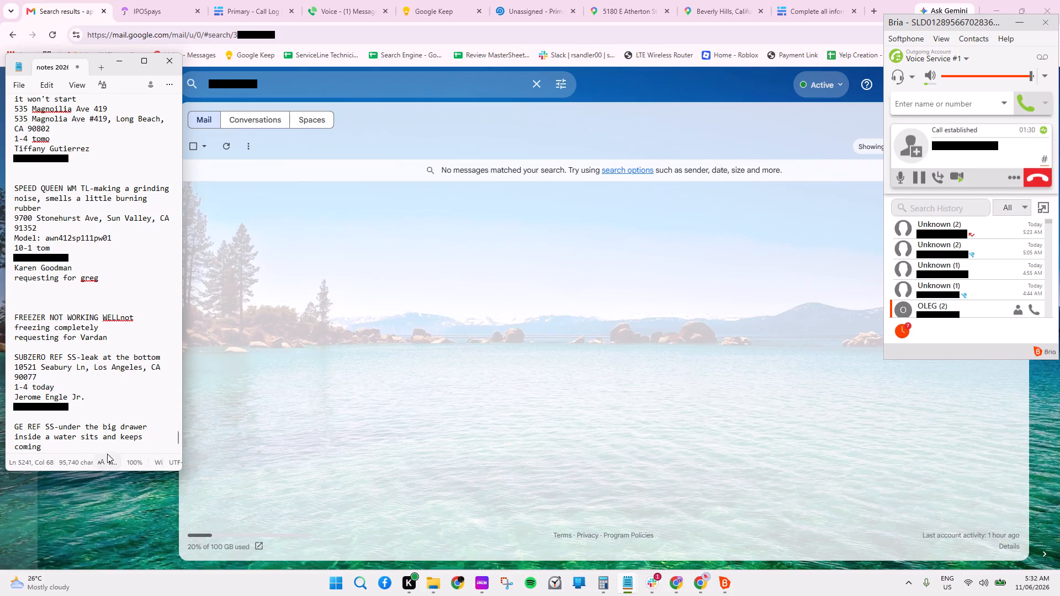
left_click(107, 451)
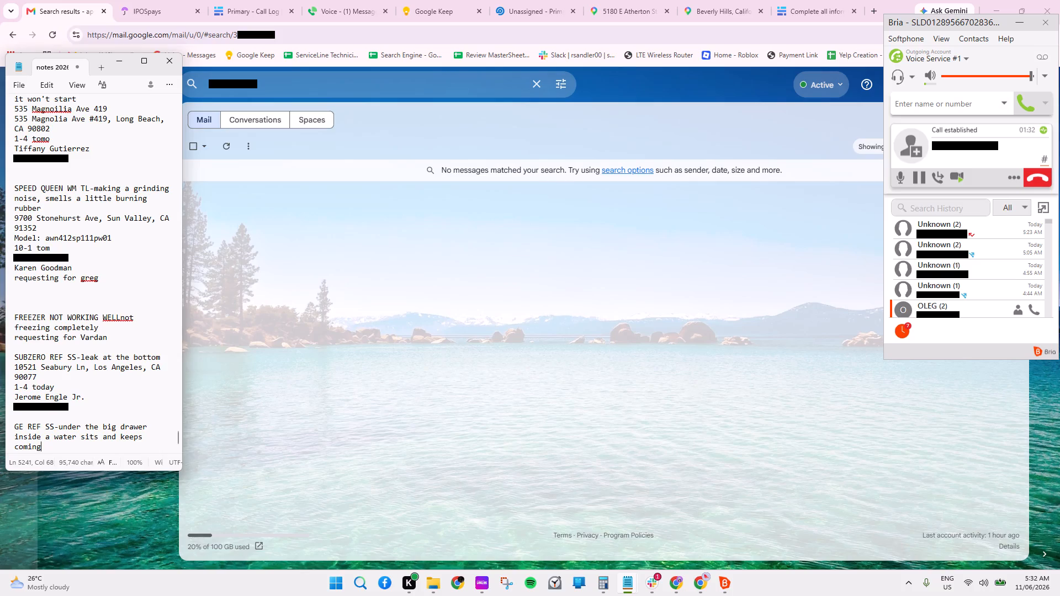
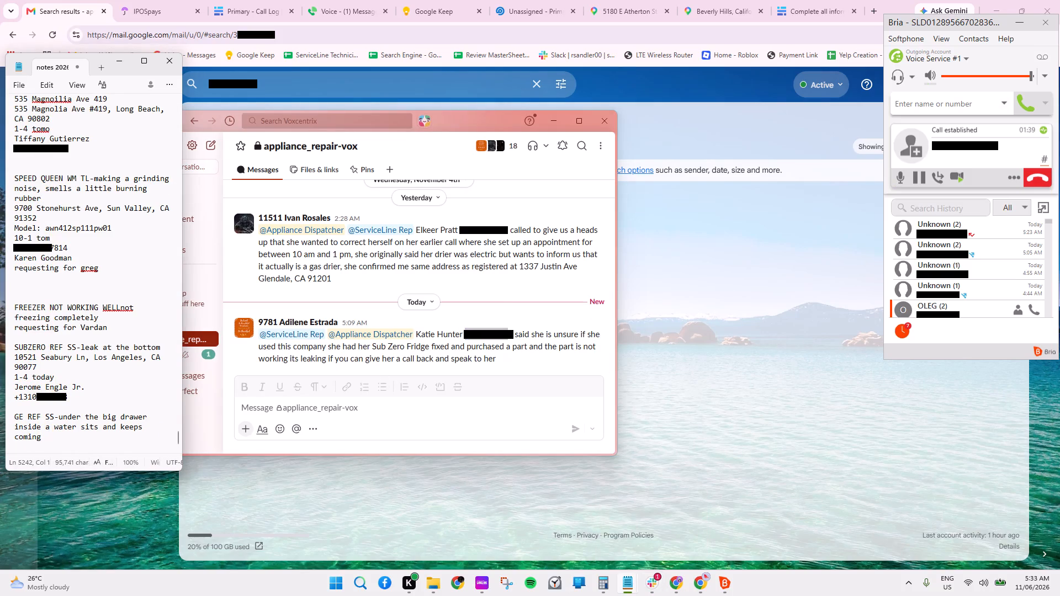
Add the caller's street address on the line below the GE REF SS problem description in the notes.
left_click(41, 445)
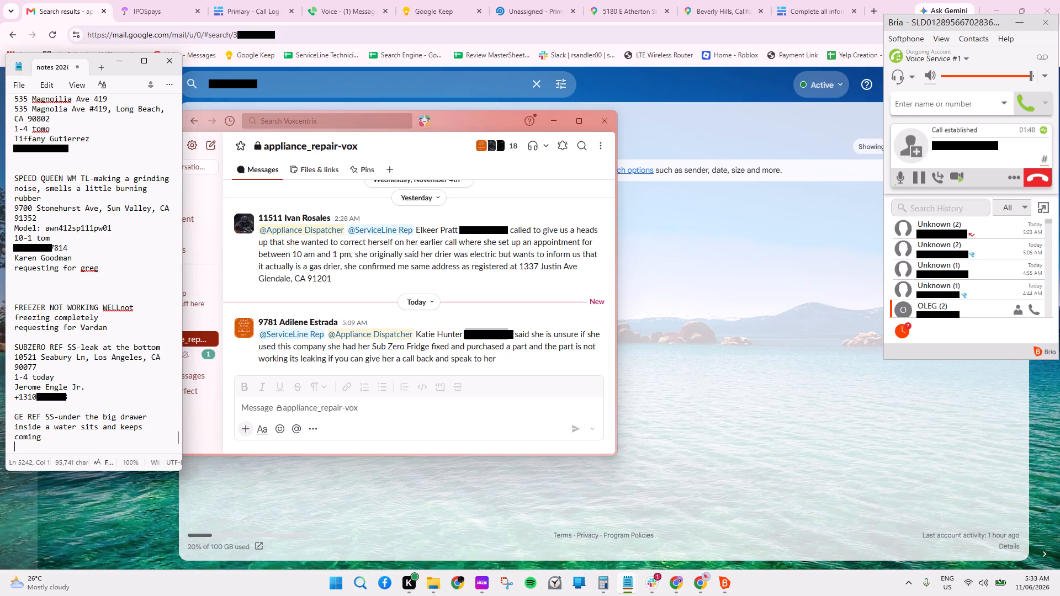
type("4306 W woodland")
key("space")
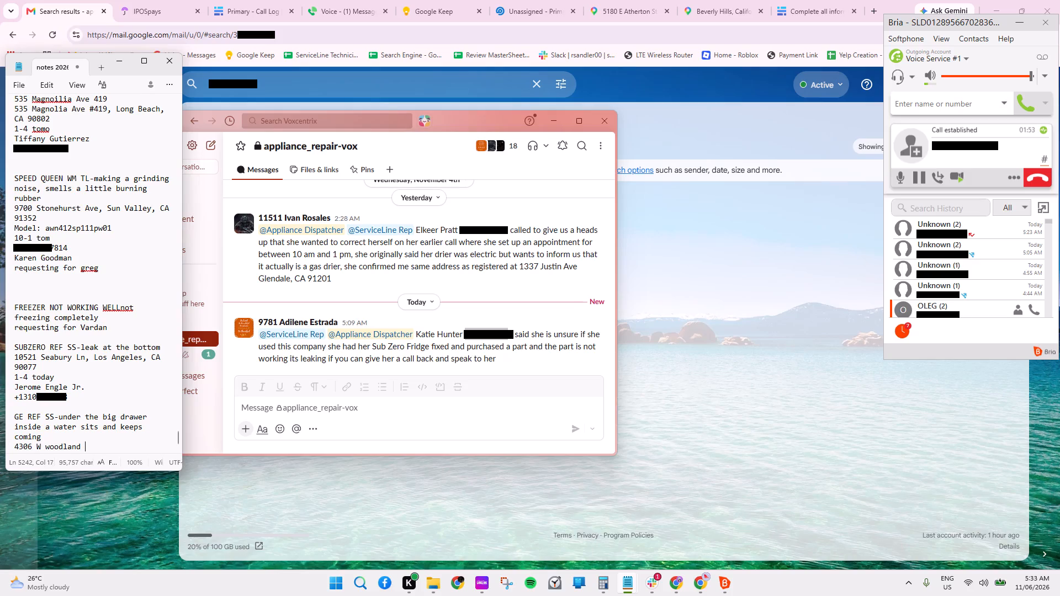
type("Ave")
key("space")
Select the caller's street address line under the GE REF SS entry in the notes.
triple_click(71, 448)
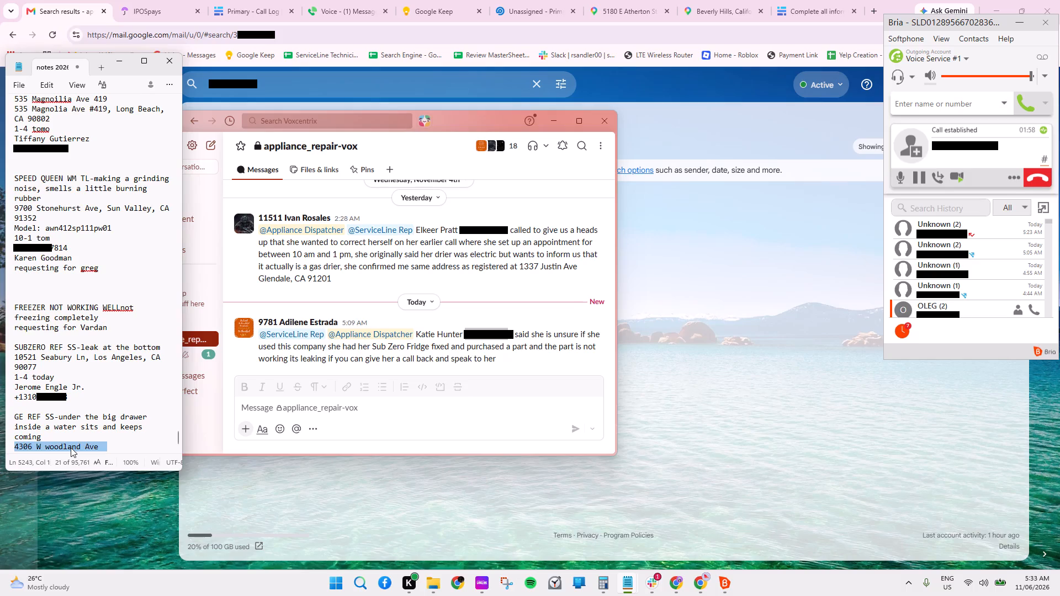
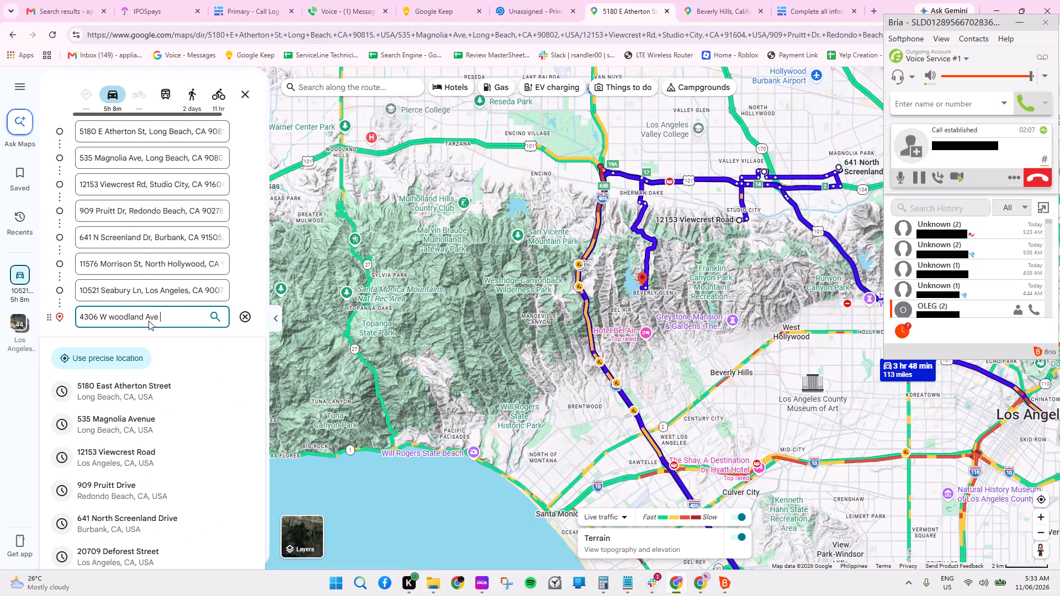
Set the last stop of the Google Maps route to the caller's street address, choosing the suggested match in Burbank, CA.
left_click(152, 319)
key("ctrl+v")
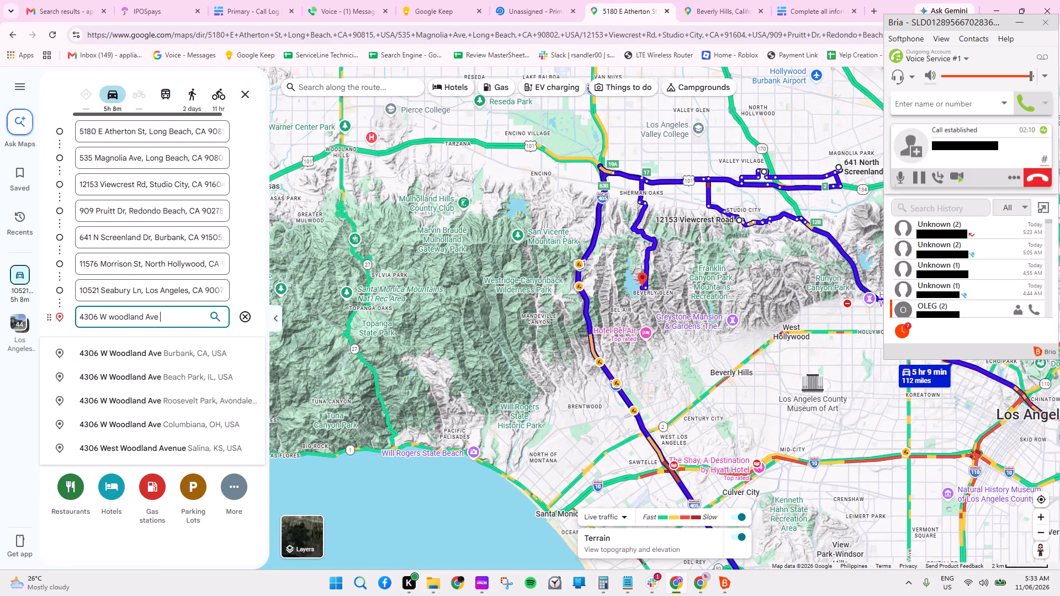
left_click(162, 349)
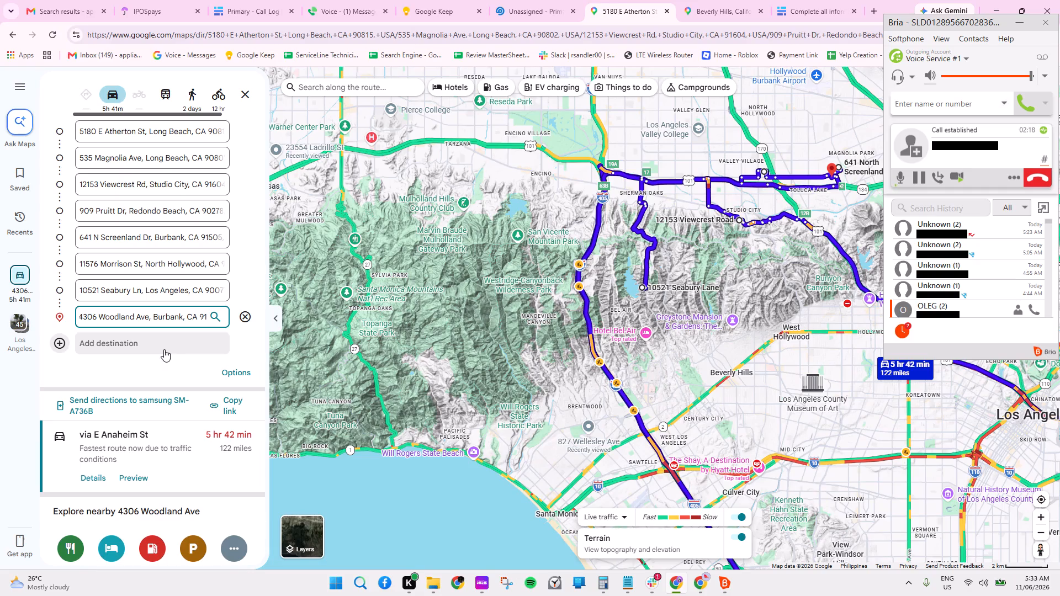
Copy the caller's full address from the route's last stop into the notes, below the street address line of the GE REF SS entry.
triple_click(147, 318)
right_click(147, 318)
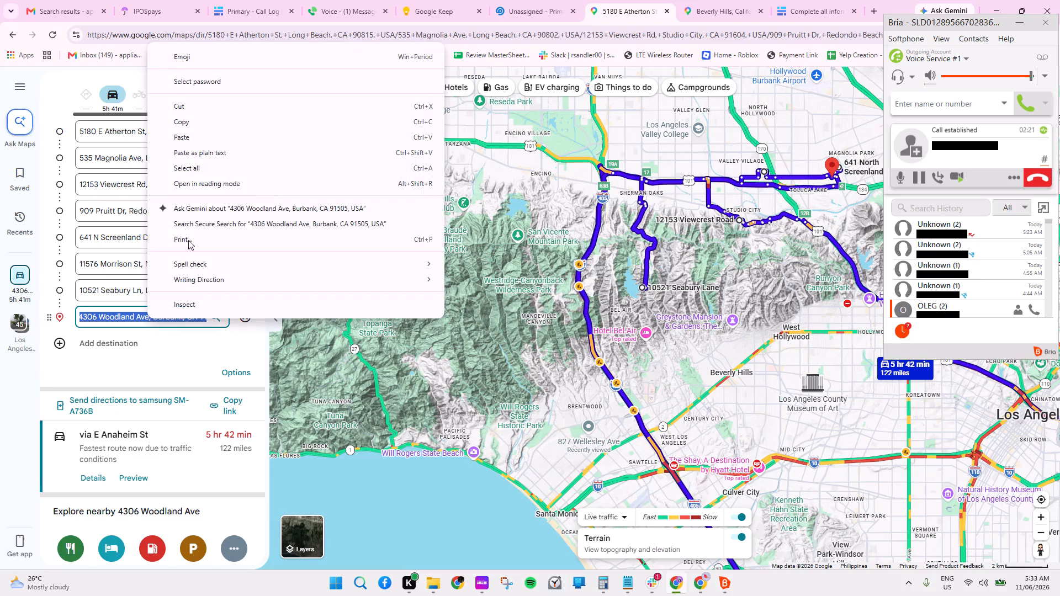
left_click(194, 122)
left_click(625, 586)
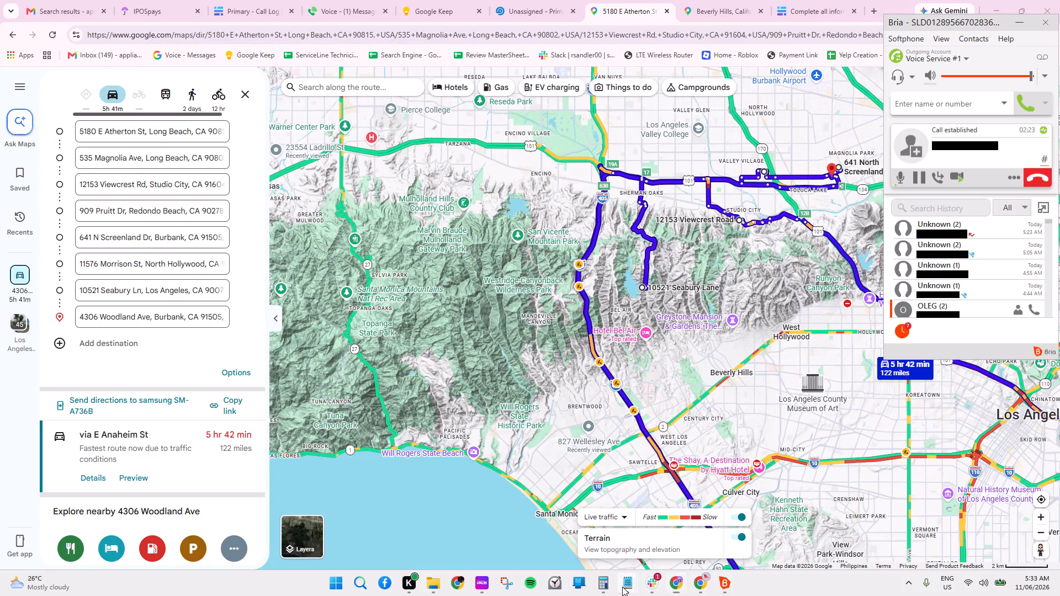
left_click(626, 587)
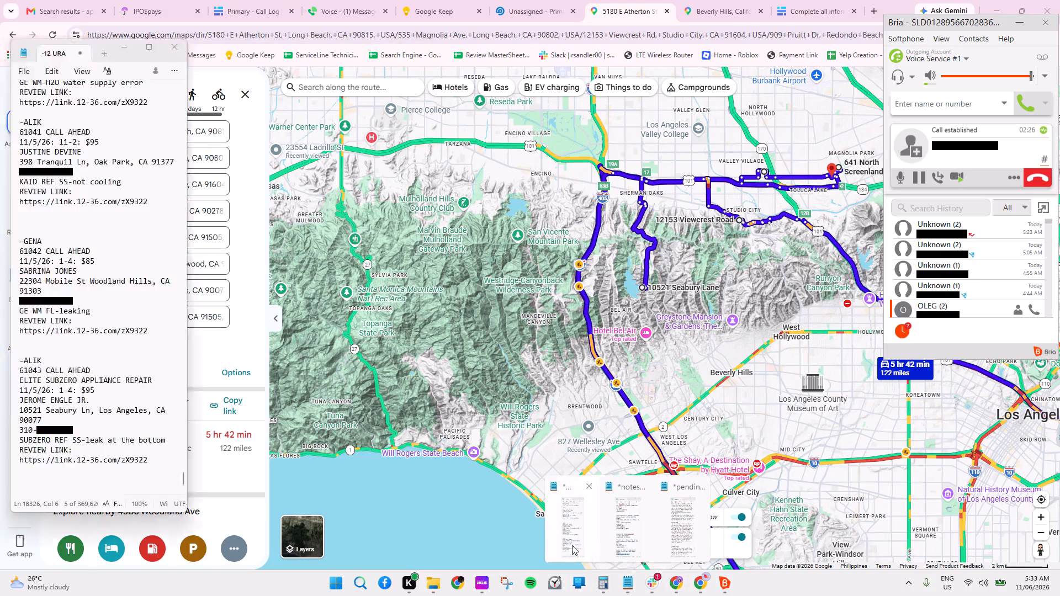
left_click(571, 545)
left_click(624, 581)
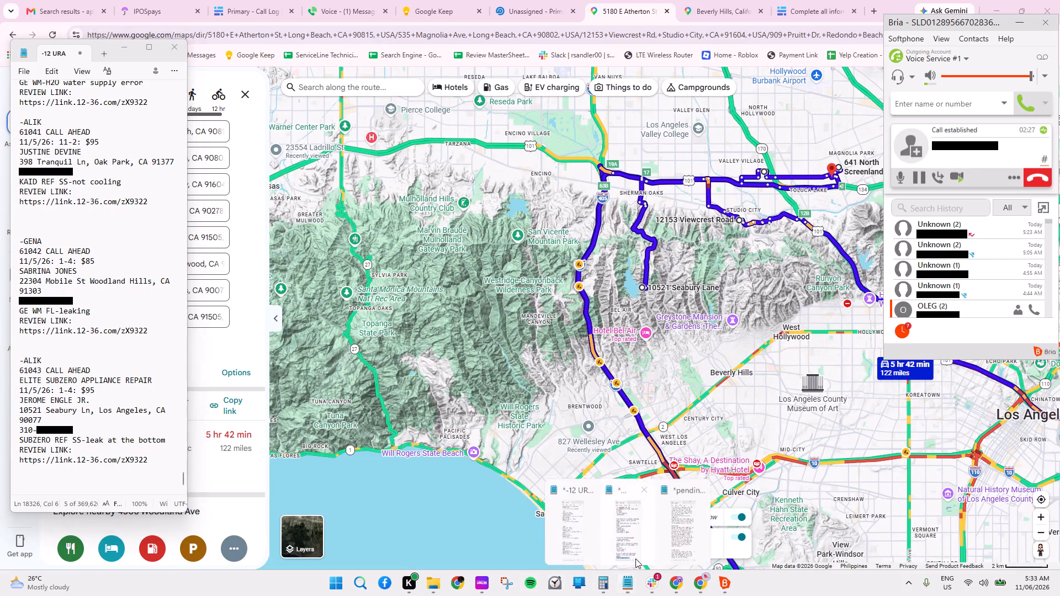
left_click(621, 546)
left_click(139, 447)
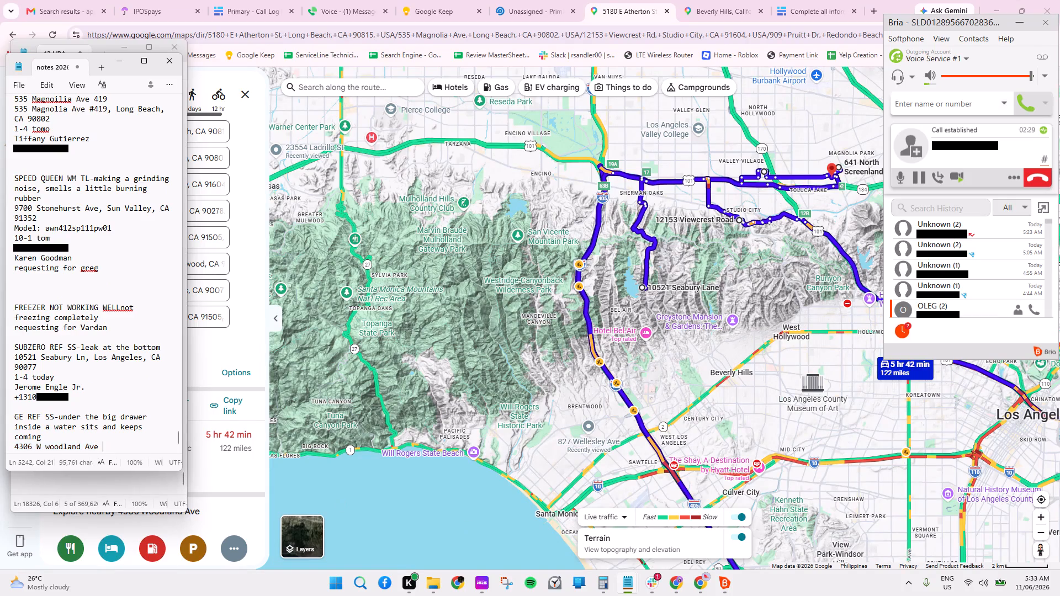
key("Return")
key("ctrl+v")
Add the caller's full name on the line below the full address in the GE REF SS entry.
key("Return")
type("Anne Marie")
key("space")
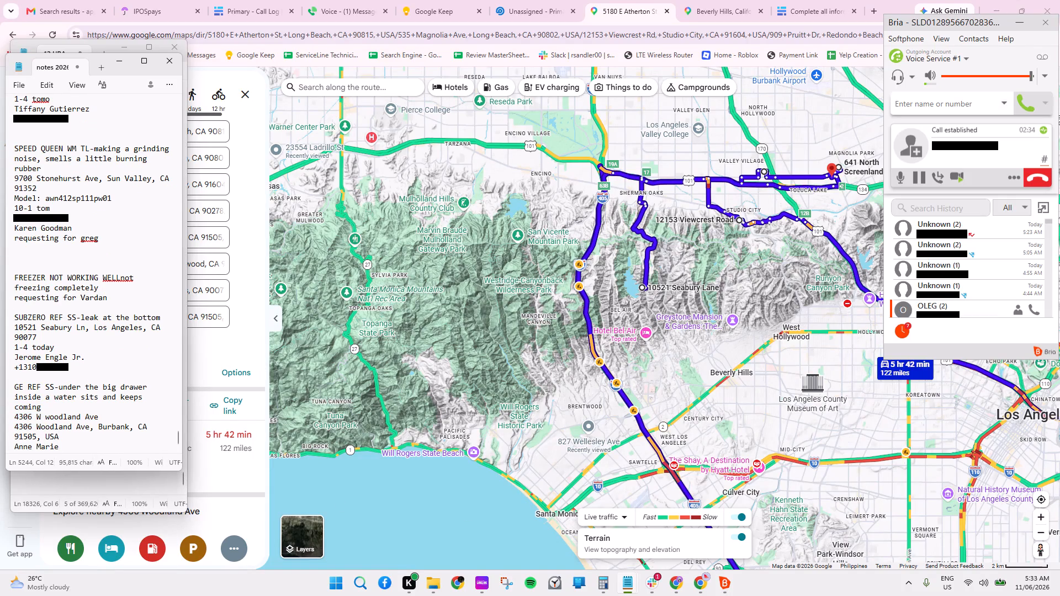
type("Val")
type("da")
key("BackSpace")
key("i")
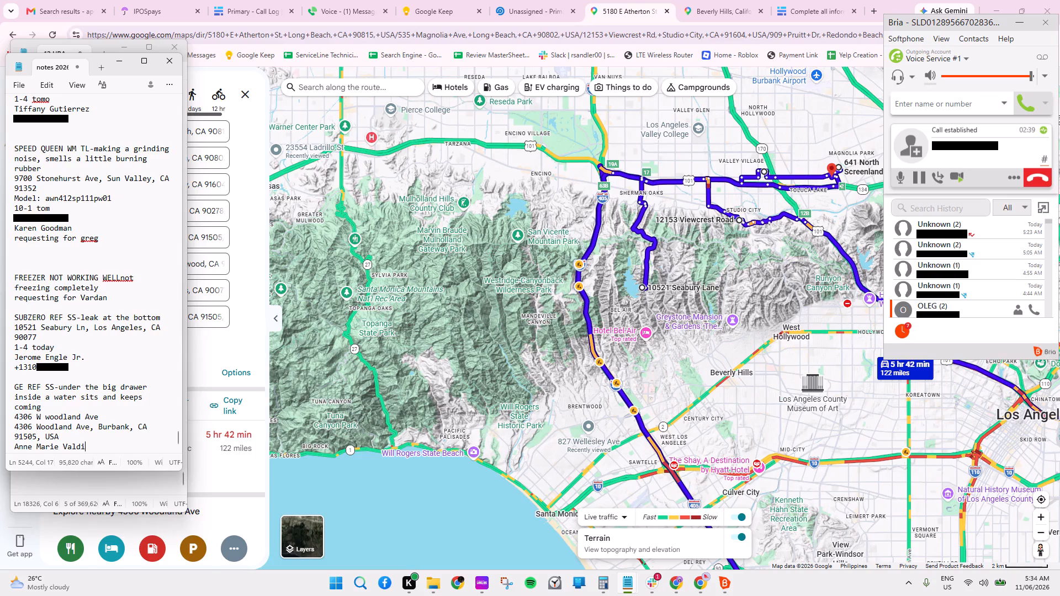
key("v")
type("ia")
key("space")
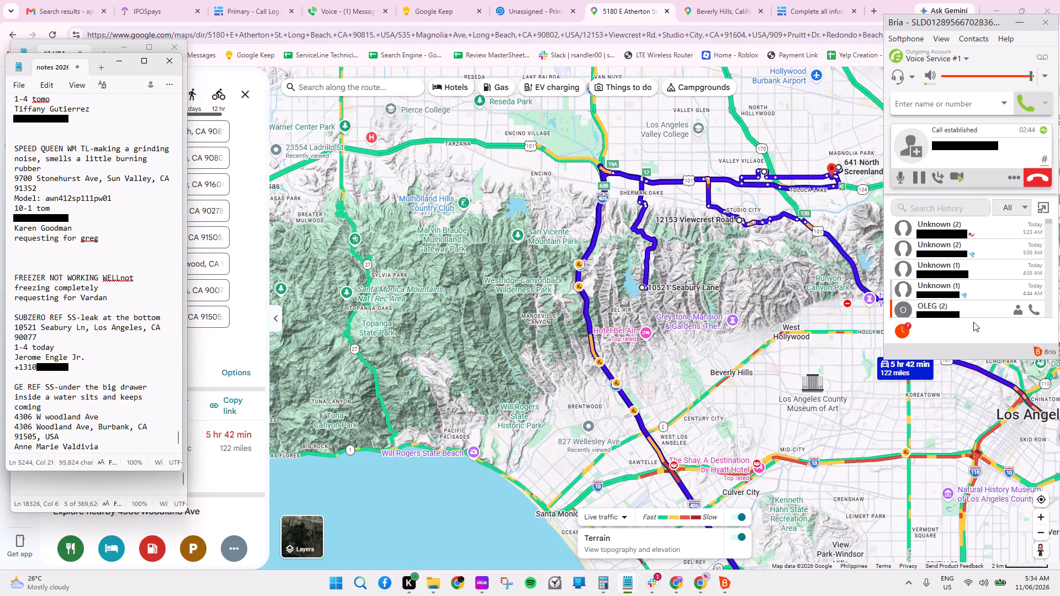
left_click(114, 444)
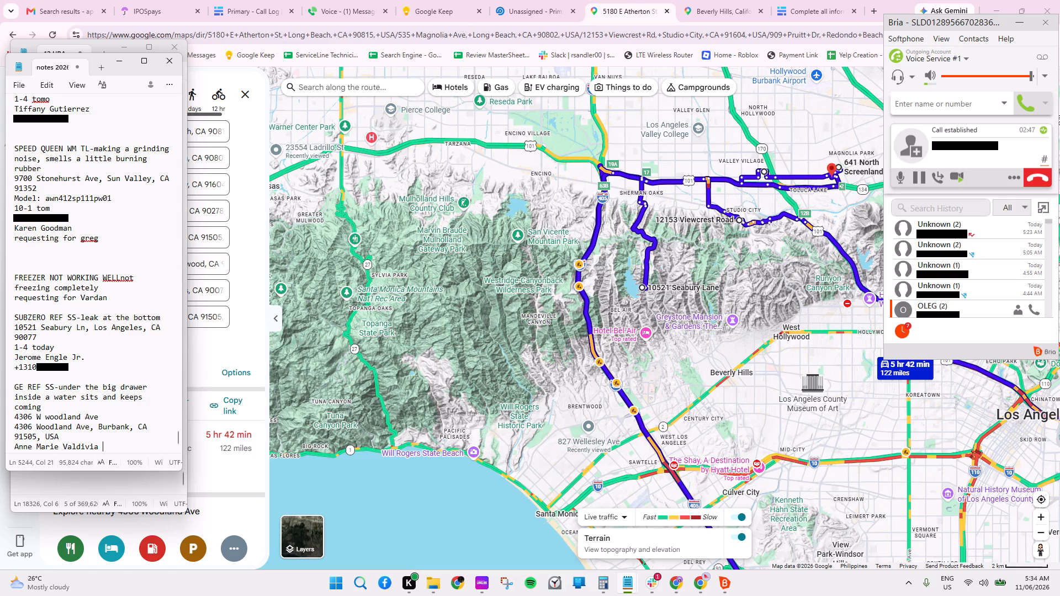
left_click(121, 441)
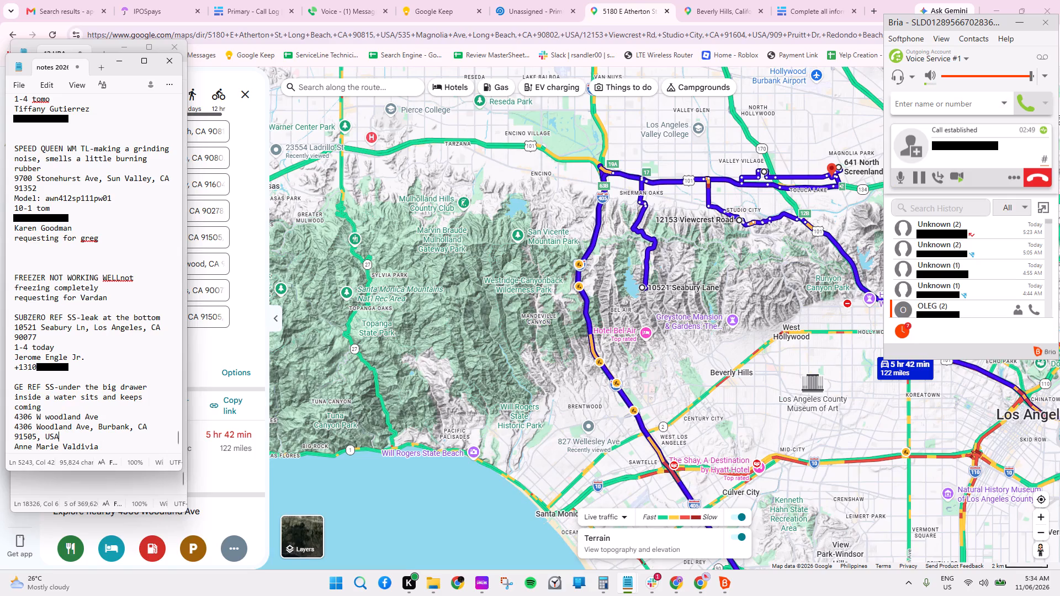
Add the 9-12 appointment window on the line below the caller's name in the GE REF SS entry.
left_click(120, 453)
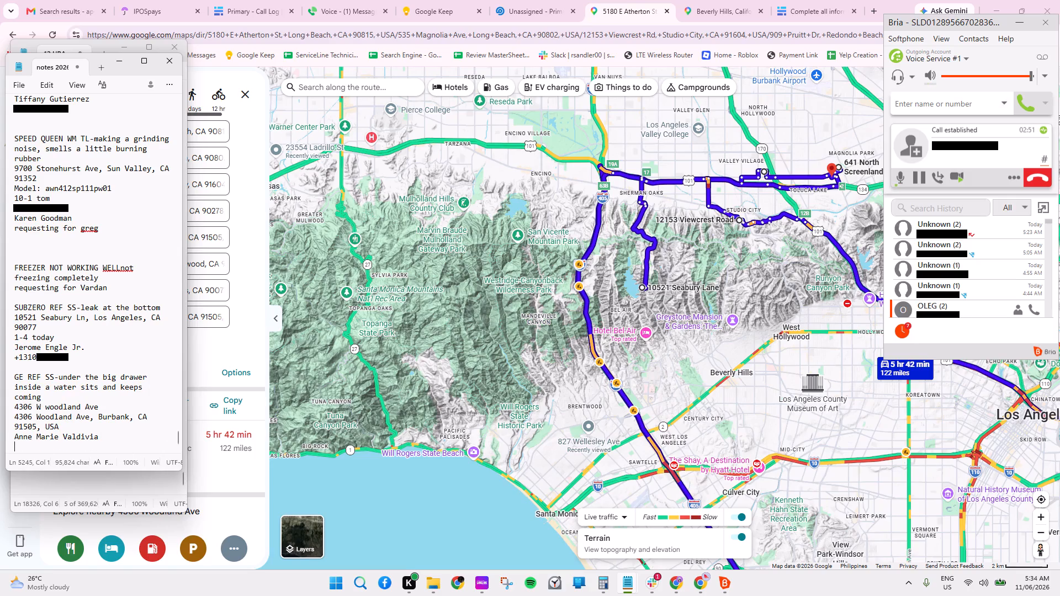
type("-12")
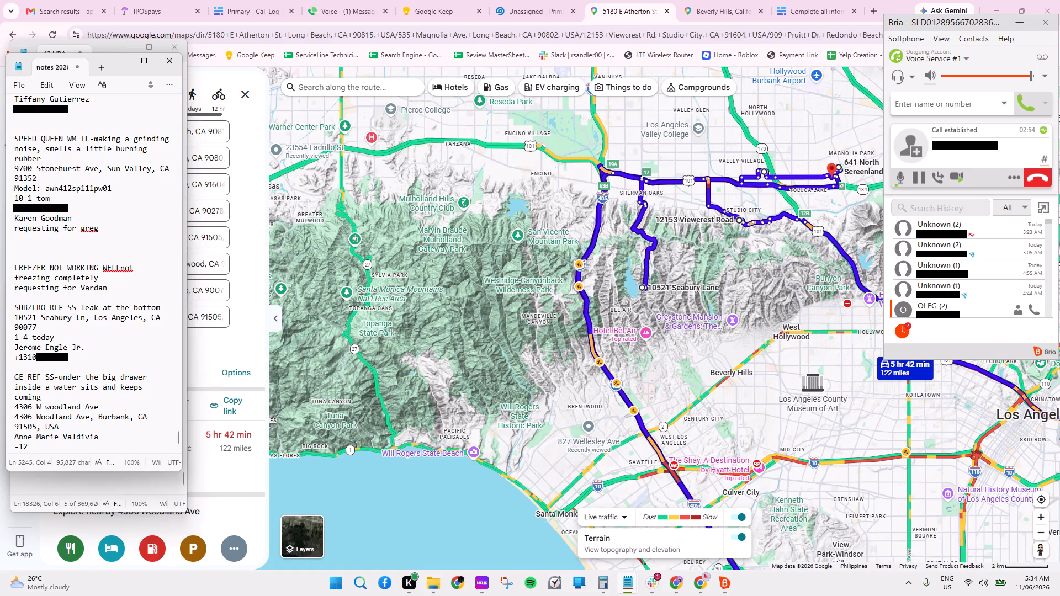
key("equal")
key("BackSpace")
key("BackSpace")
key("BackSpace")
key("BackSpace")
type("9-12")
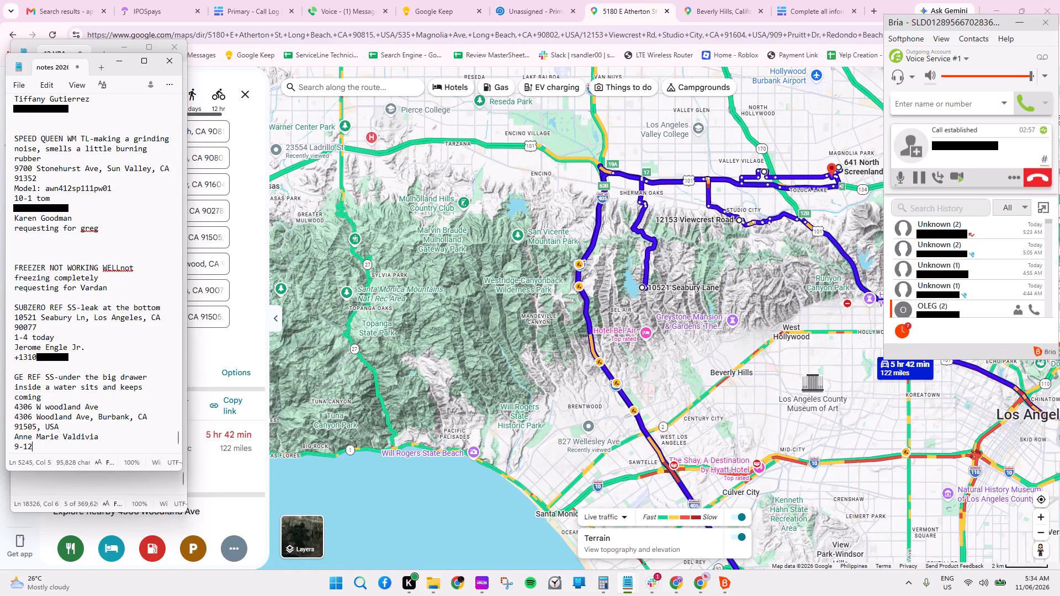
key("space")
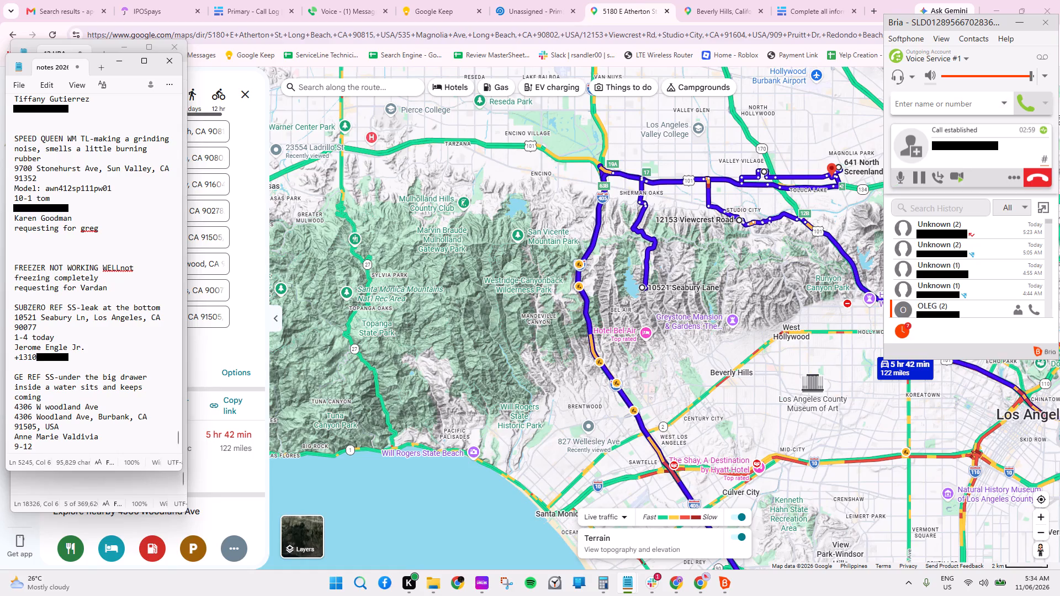
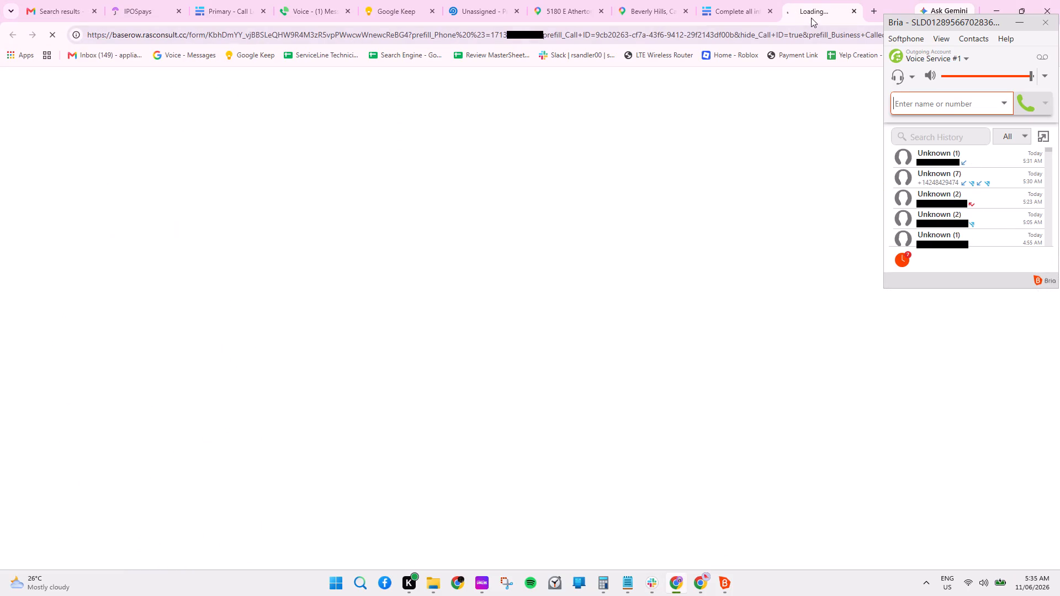
Check the latest Google Voice conversations with technicians Yury and Alik for new replies.
left_click(305, 9)
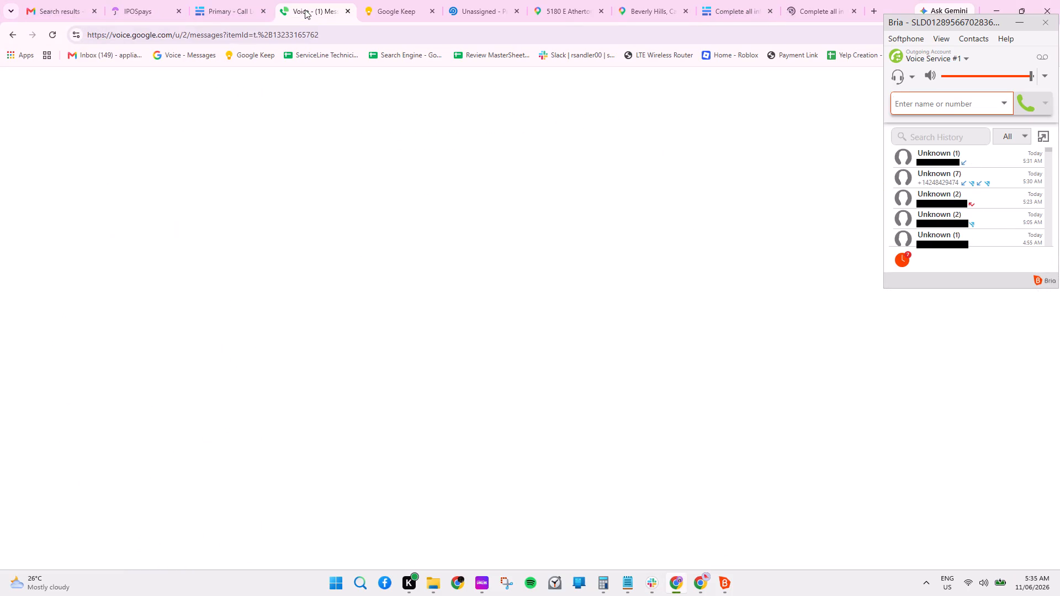
scroll(208, 321, "up", 5)
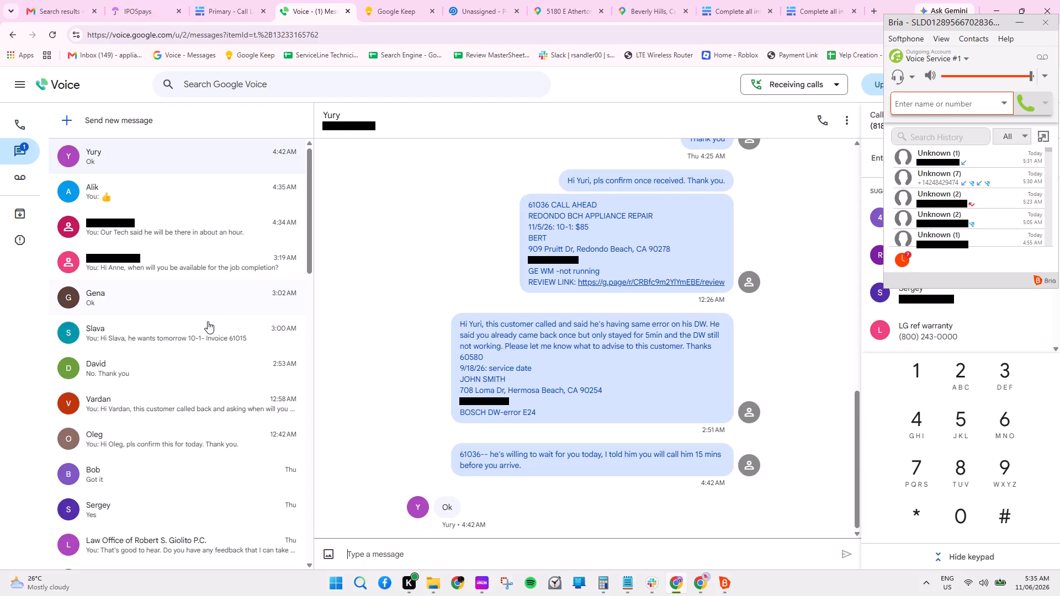
triple_click(399, 547)
double_click(399, 547)
left_click(199, 159)
left_click_drag(204, 191, 217, 189)
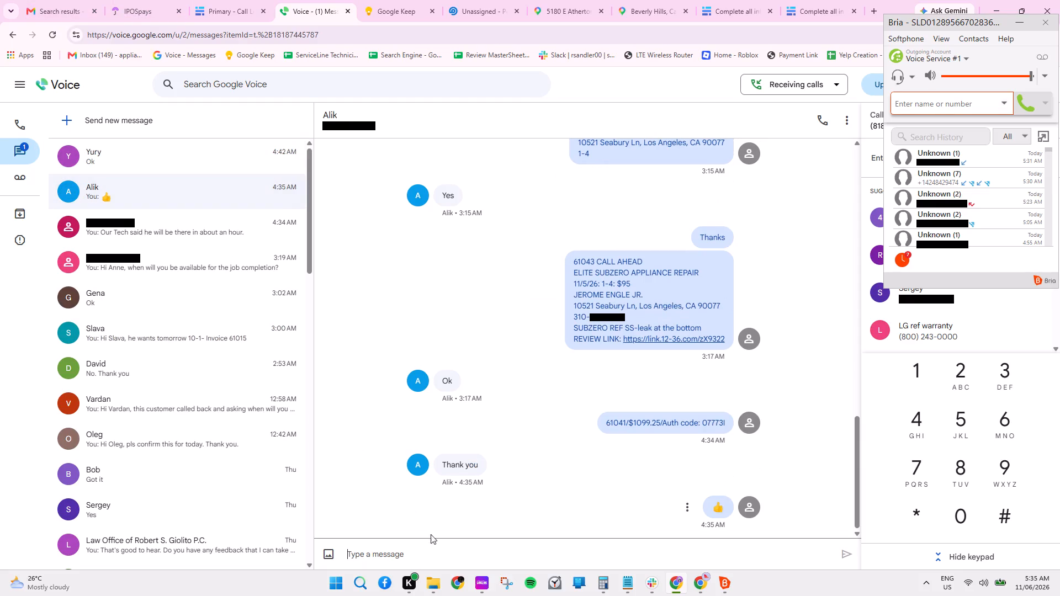
left_click(441, 552)
Review the Frigidaire dishwasher job's full record in the Baserow Call Log, including its Problem notes, and check the unassigned mailbox for conversations.
left_click(216, 14)
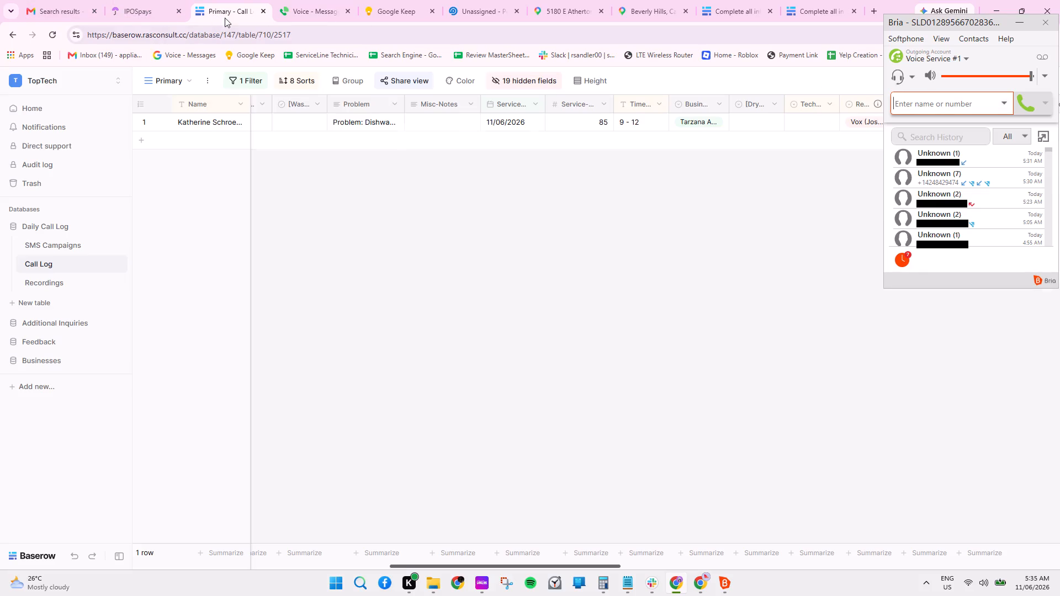
left_click(389, 321)
left_click(163, 127)
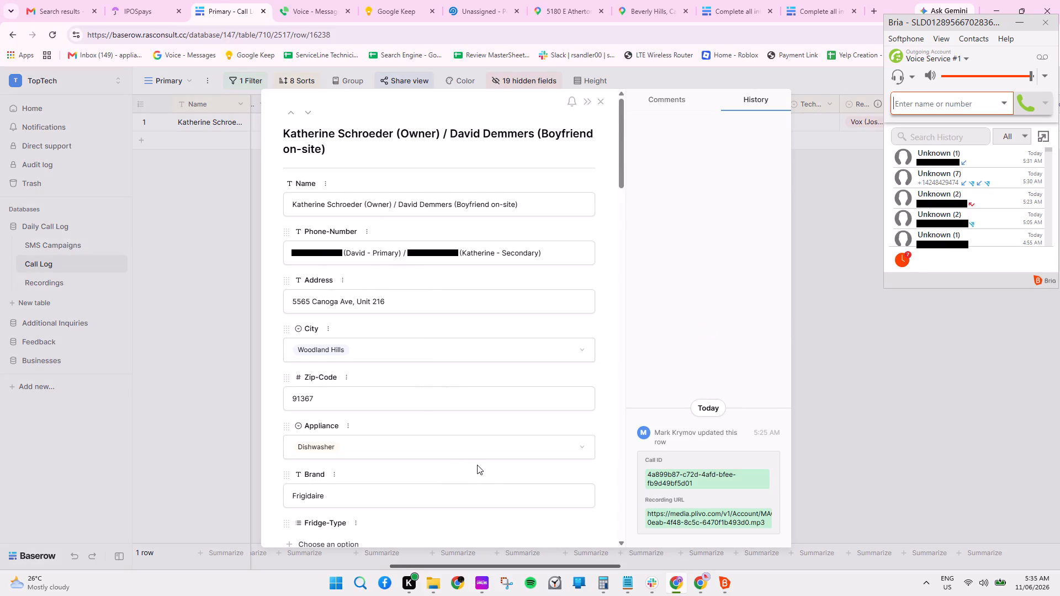
scroll(477, 465, "down", 3)
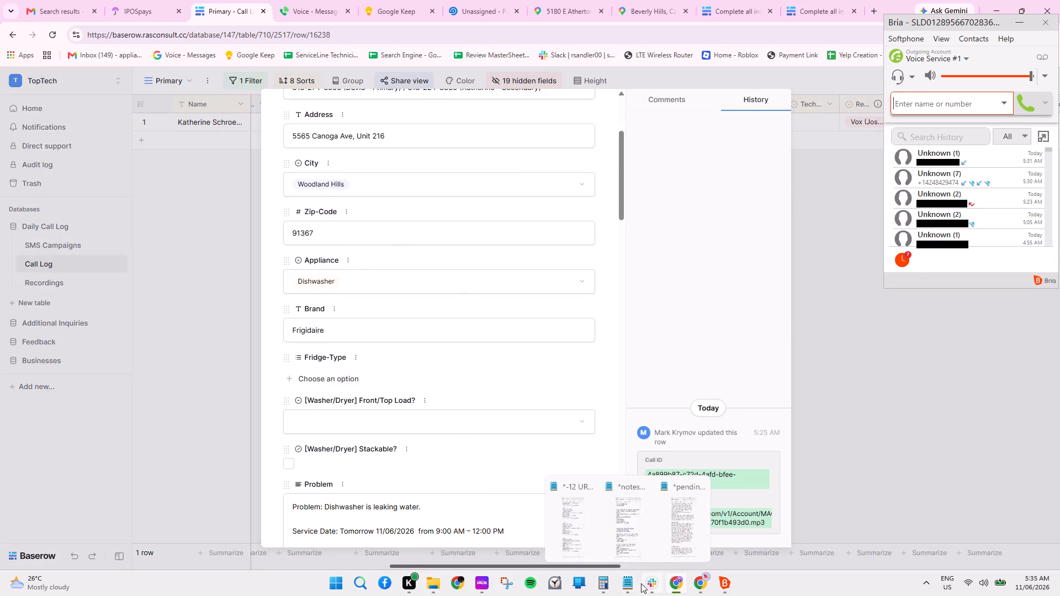
left_click(470, 14)
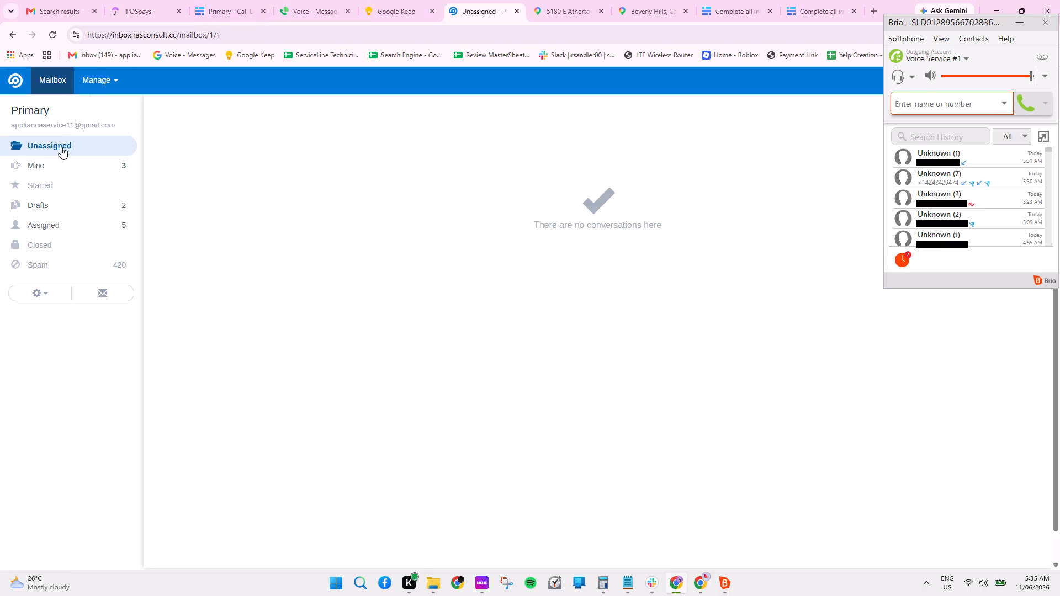
left_click(225, 12)
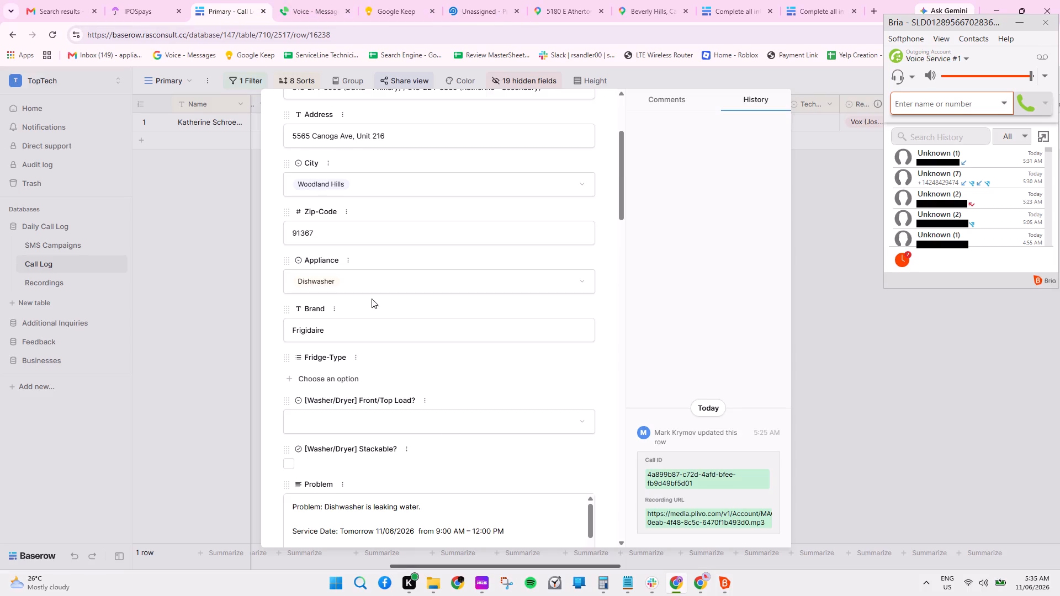
scroll(481, 470, "down", 2)
scroll(465, 408, "down", 1)
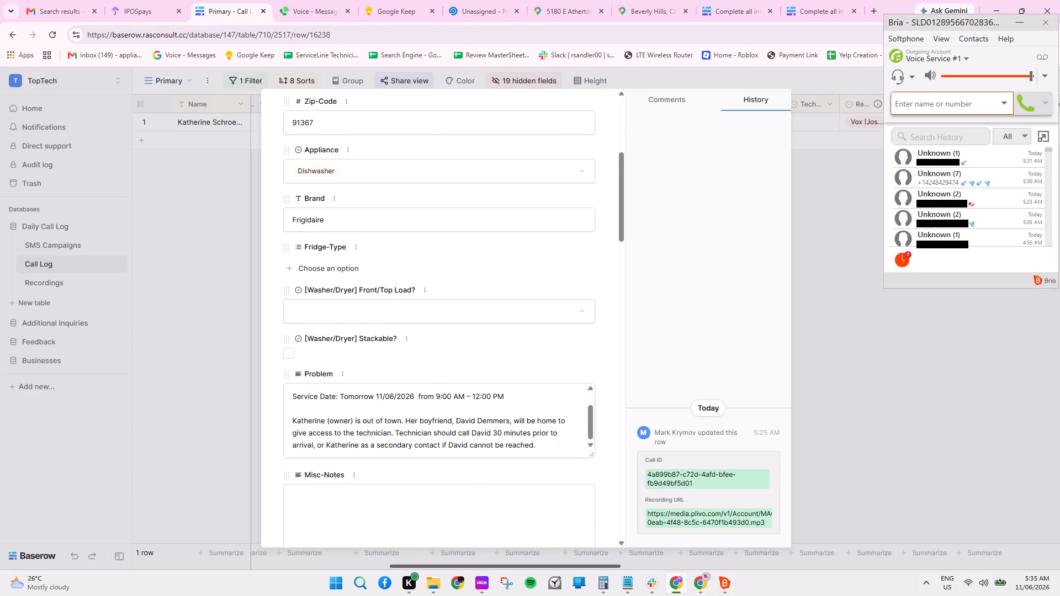
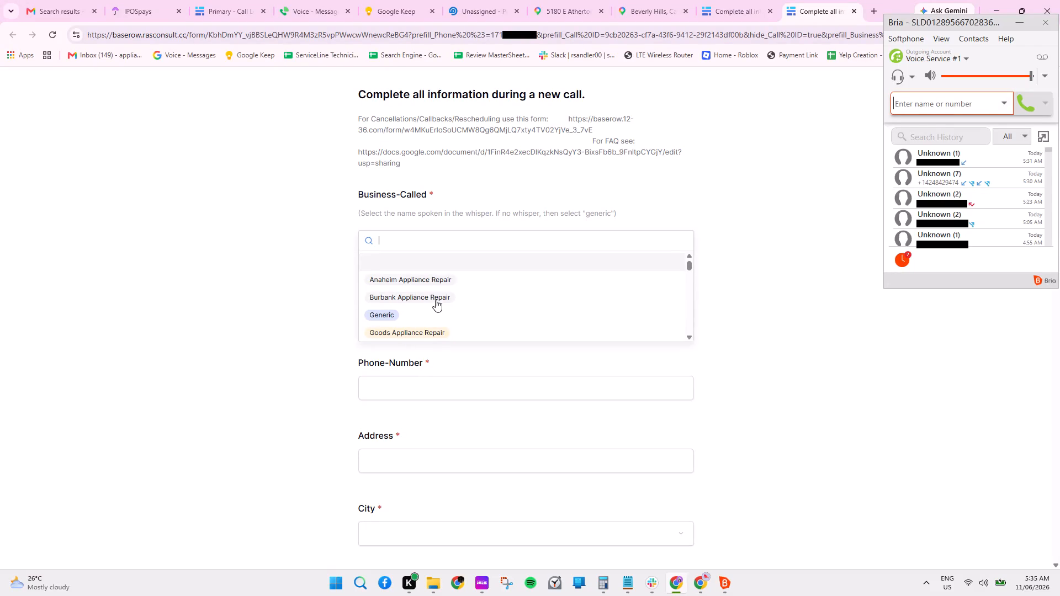
Set Business-Called to Burbank Appliance Repair in the new call form.
left_click(436, 300)
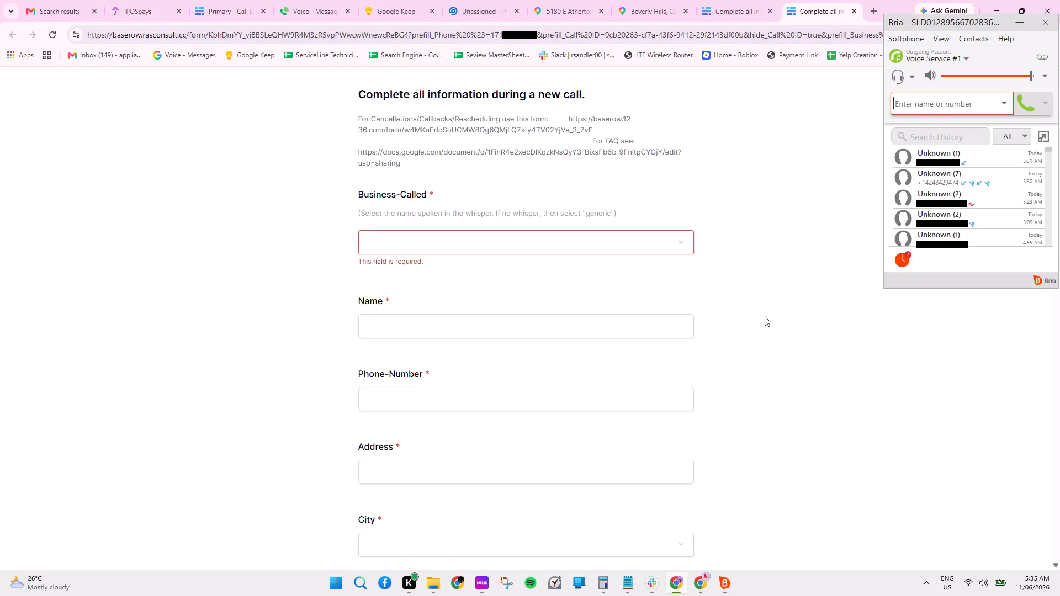
scroll(971, 210, "down", 2)
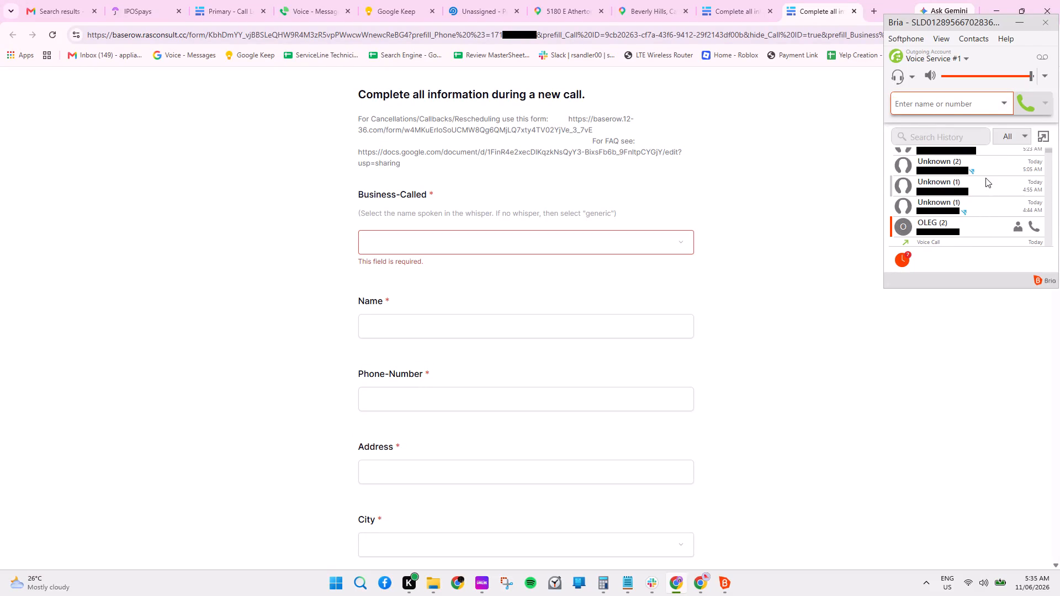
left_click(465, 250)
left_click(436, 295)
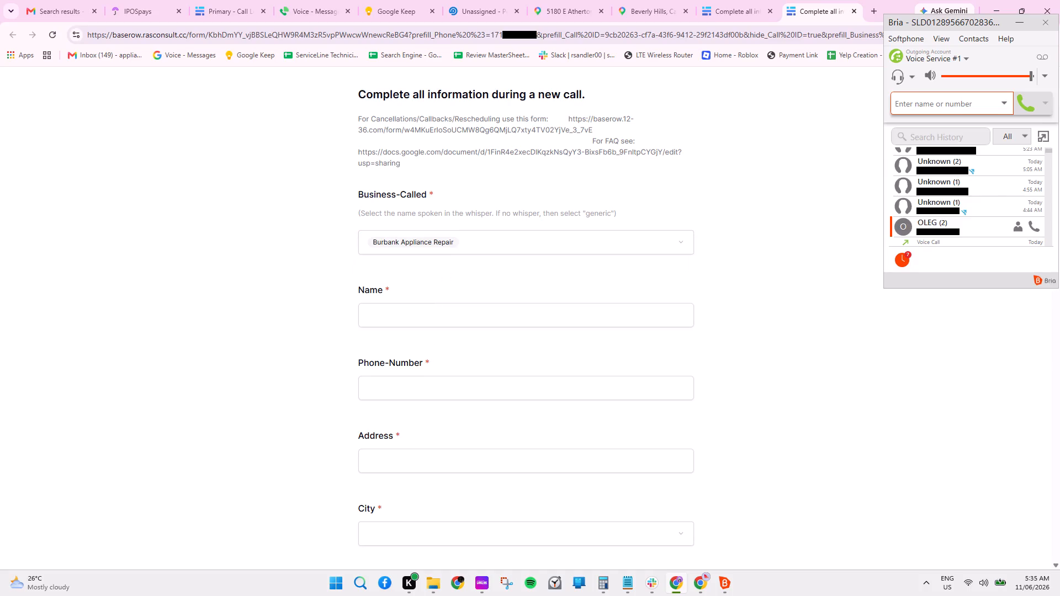
Fill the Address field with the copied customer address, removing the country and trailing comma from its end.
left_click(424, 321)
key("ctrl+v")
left_click(415, 461)
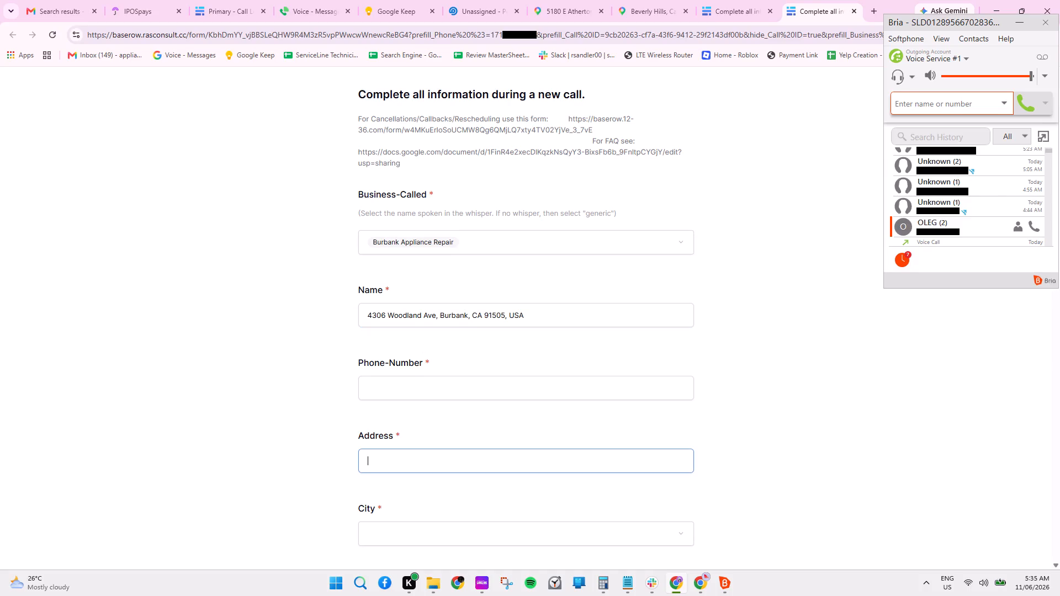
key("ctrl+v")
key("BackSpace")
key("BackSpace")
key("BackSpace")
key("BackSpace")
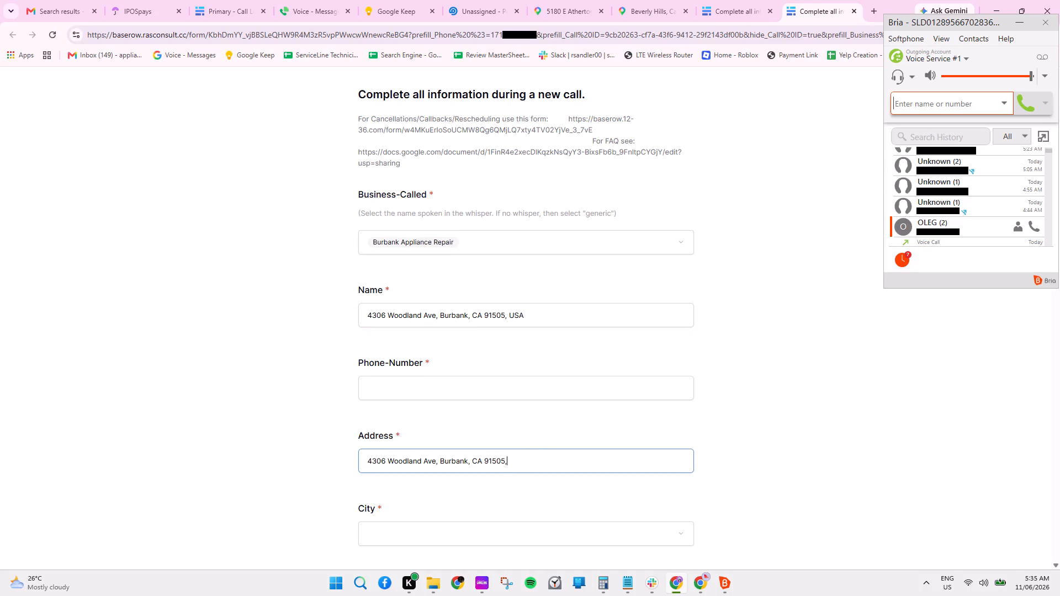
key("BackSpace")
Replace the contents of the Name field with the GE refrigerator caller's name copied from the Notepad notes.
left_click(630, 586)
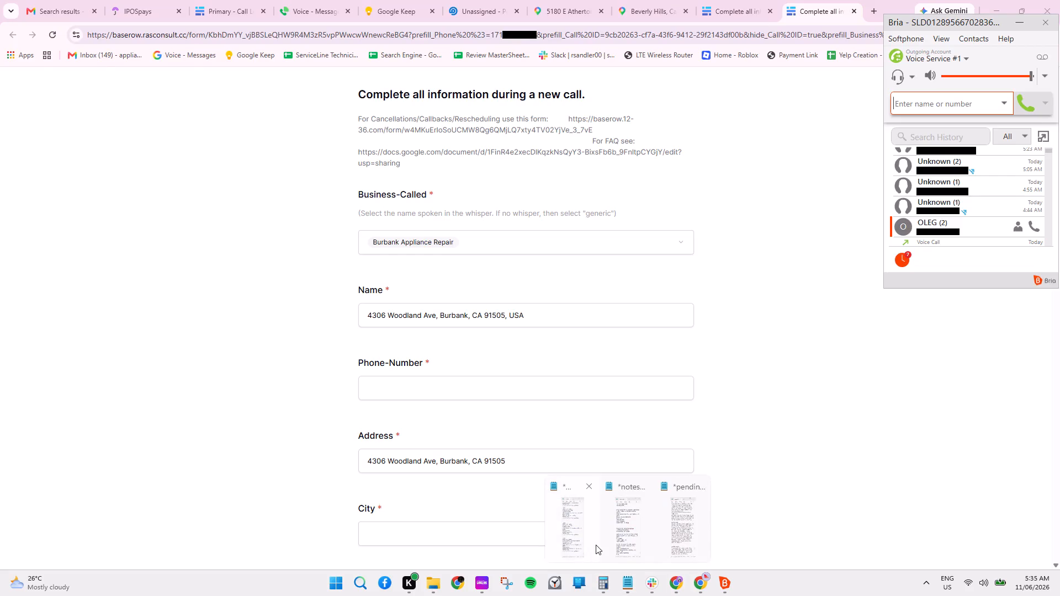
left_click(619, 544)
triple_click(73, 436)
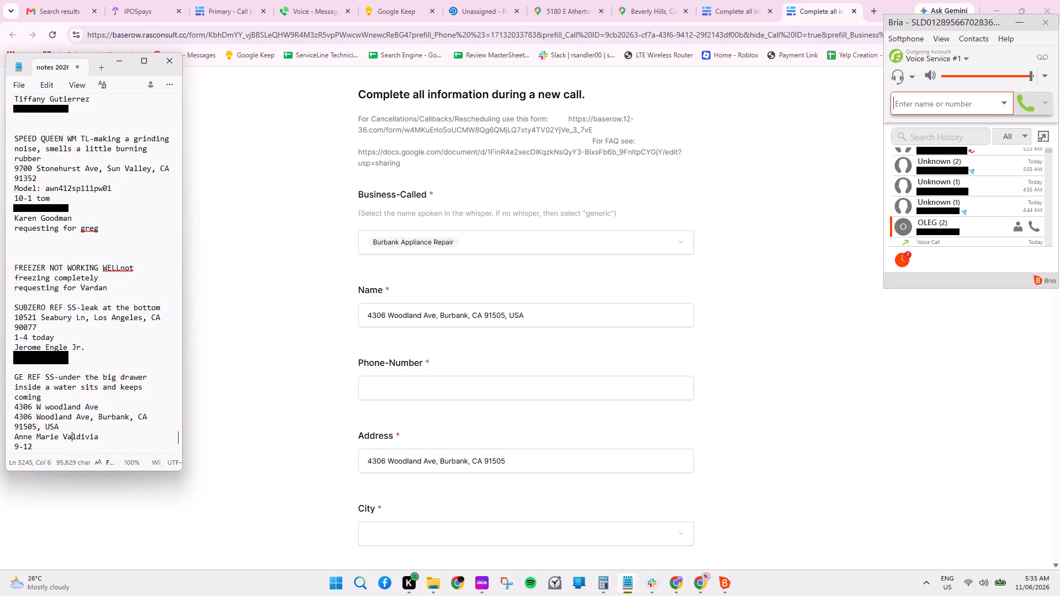
key("ctrl+c")
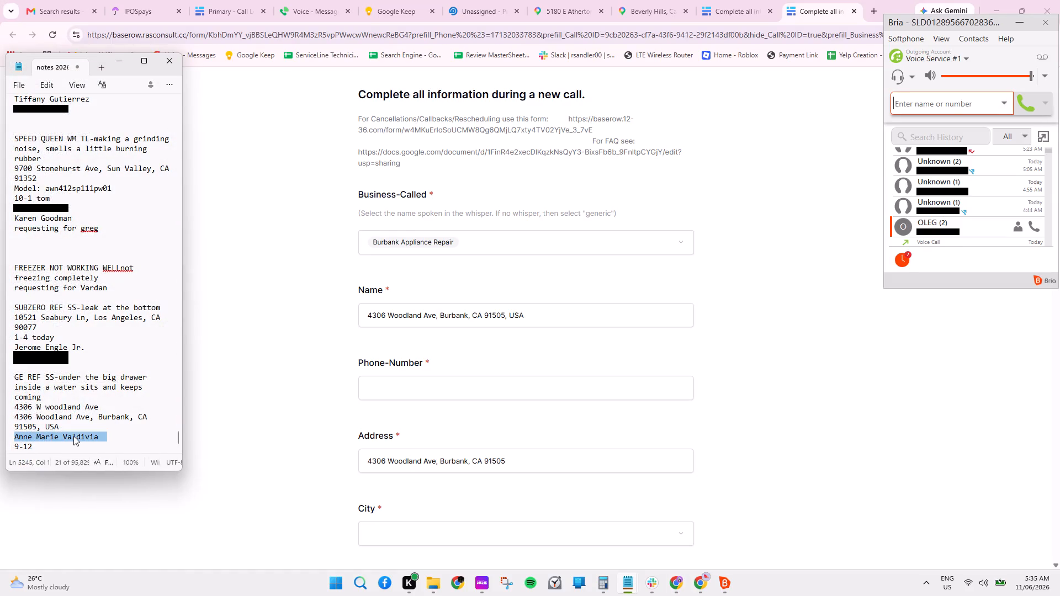
triple_click(405, 317)
key("ctrl+v")
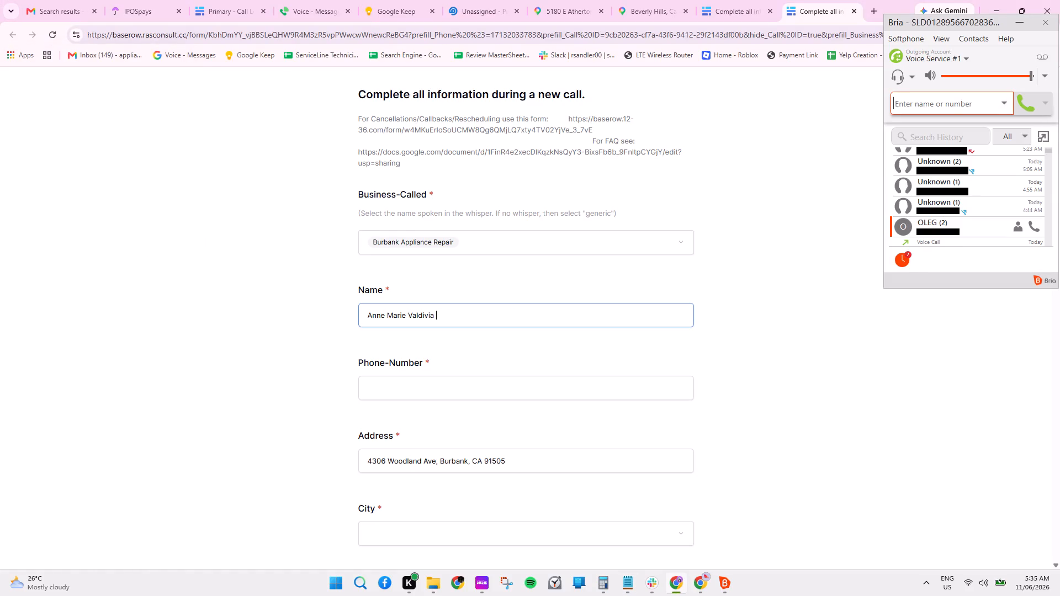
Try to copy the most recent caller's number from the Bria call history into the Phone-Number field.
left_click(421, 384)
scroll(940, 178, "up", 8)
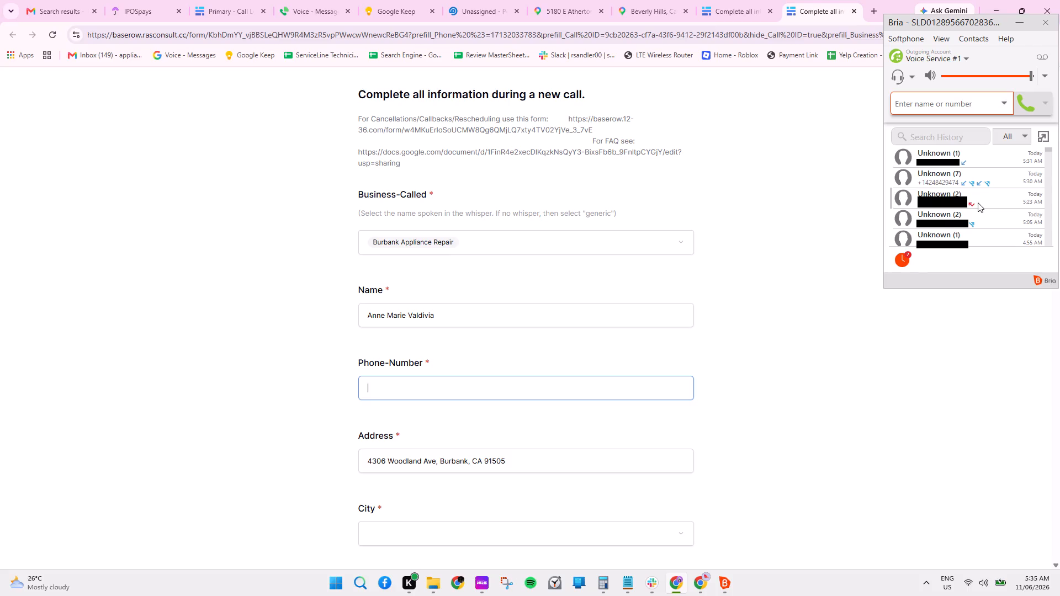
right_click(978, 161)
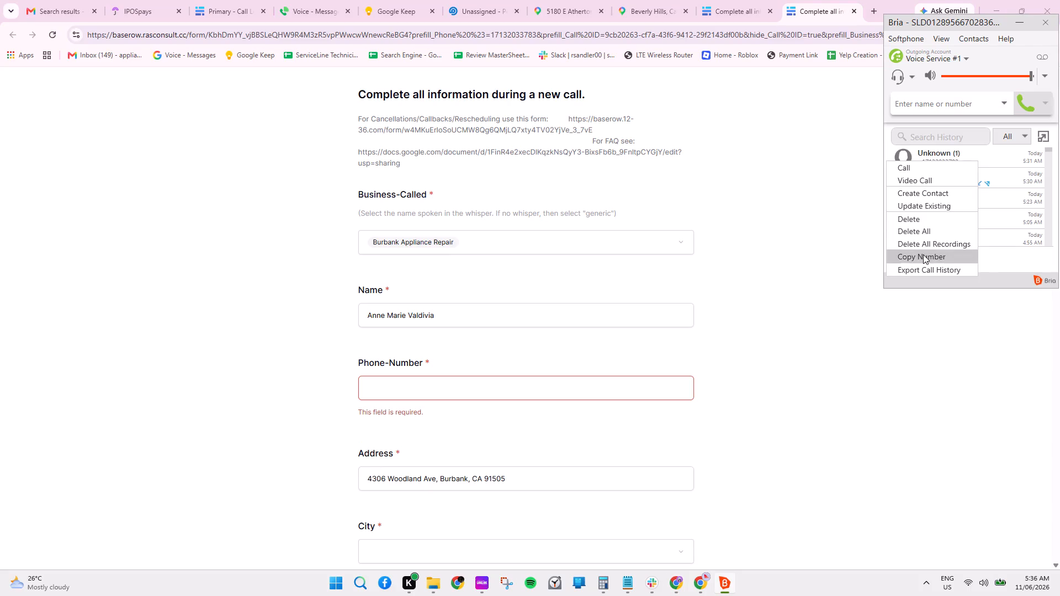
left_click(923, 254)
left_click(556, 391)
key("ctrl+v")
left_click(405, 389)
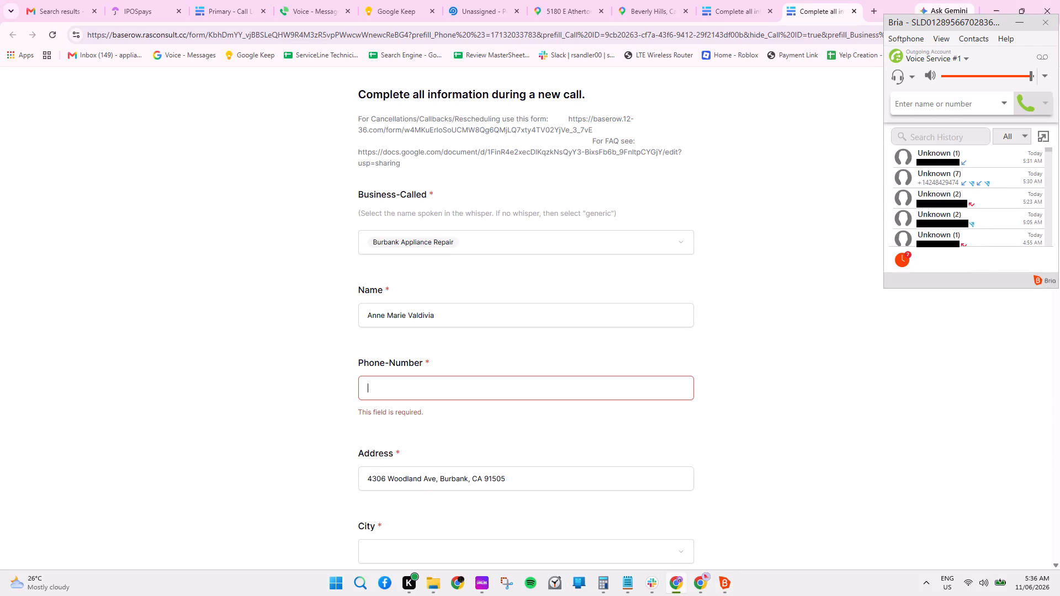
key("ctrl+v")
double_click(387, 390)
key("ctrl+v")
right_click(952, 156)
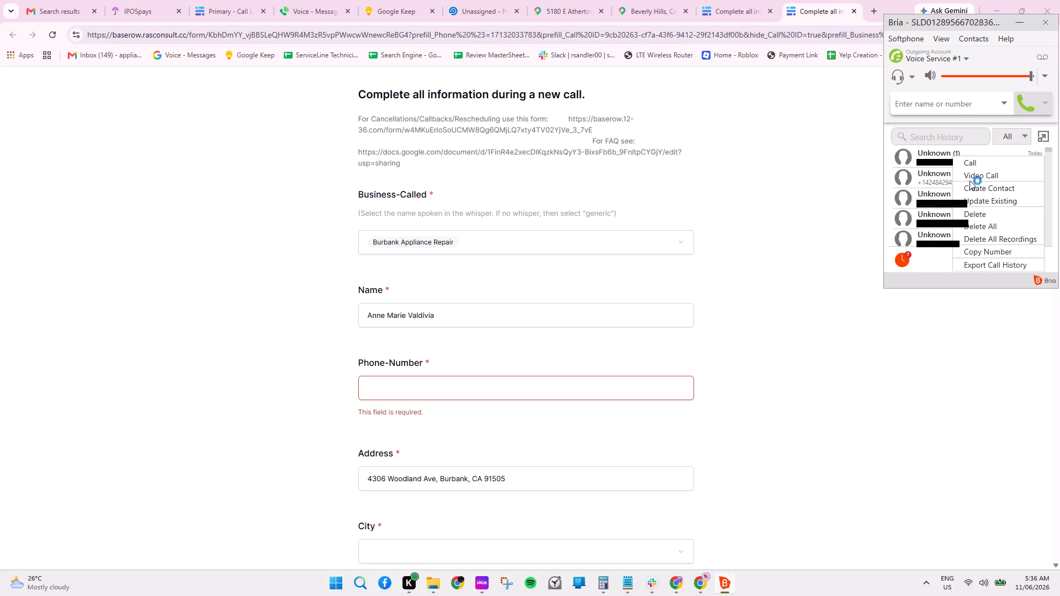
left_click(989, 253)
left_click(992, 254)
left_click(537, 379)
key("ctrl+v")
Look at the notes for the GE refrigerator job, and copy the latest caller's number from Bria into the Phone-Number field.
left_click(625, 585)
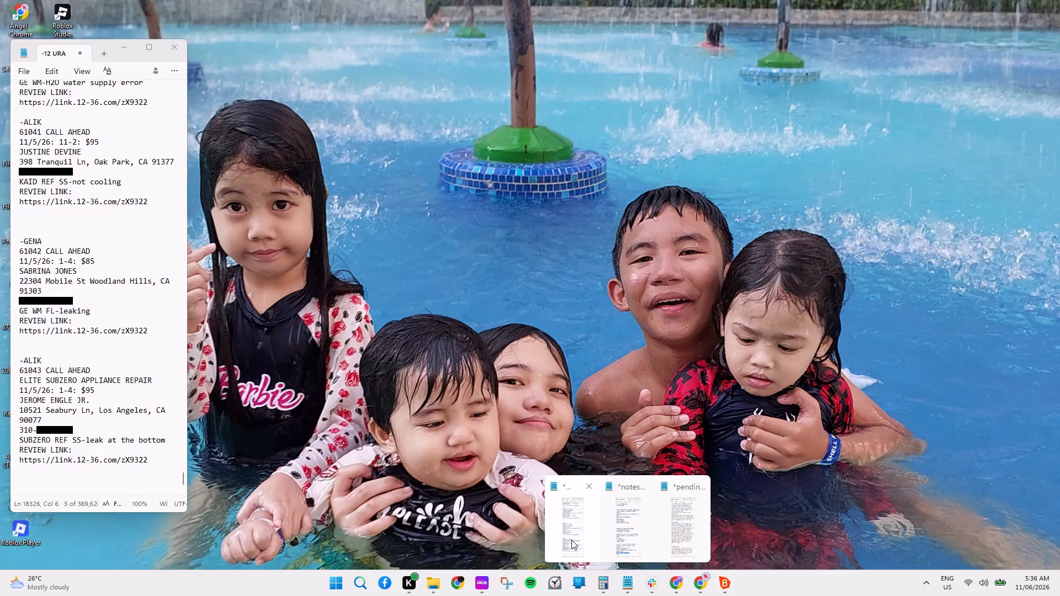
left_click(619, 544)
scroll(63, 397, "down", 5)
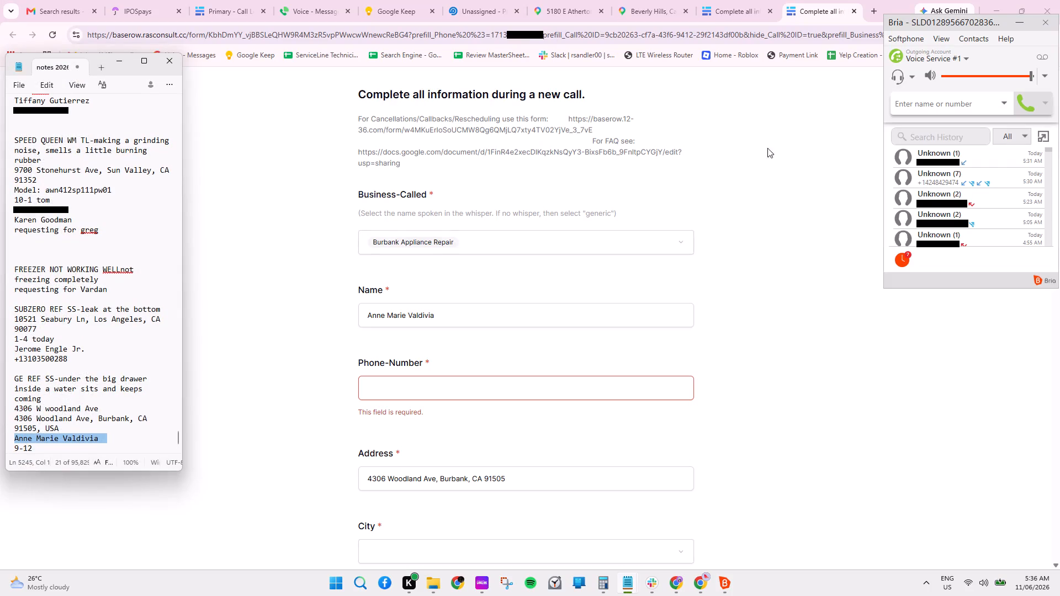
triple_click(960, 156)
right_click(962, 157)
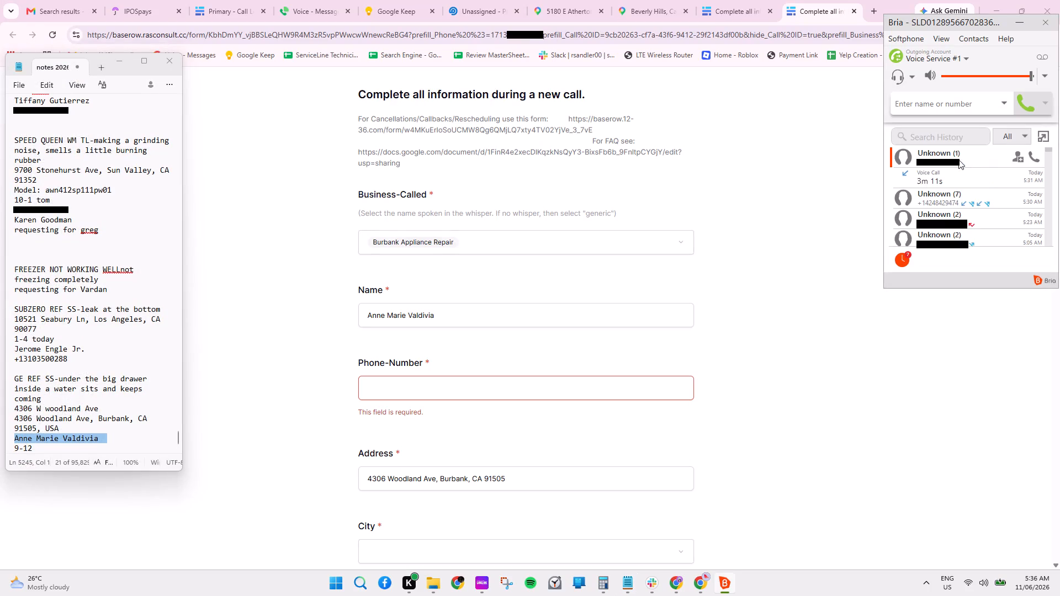
left_click(973, 159)
left_click(966, 150)
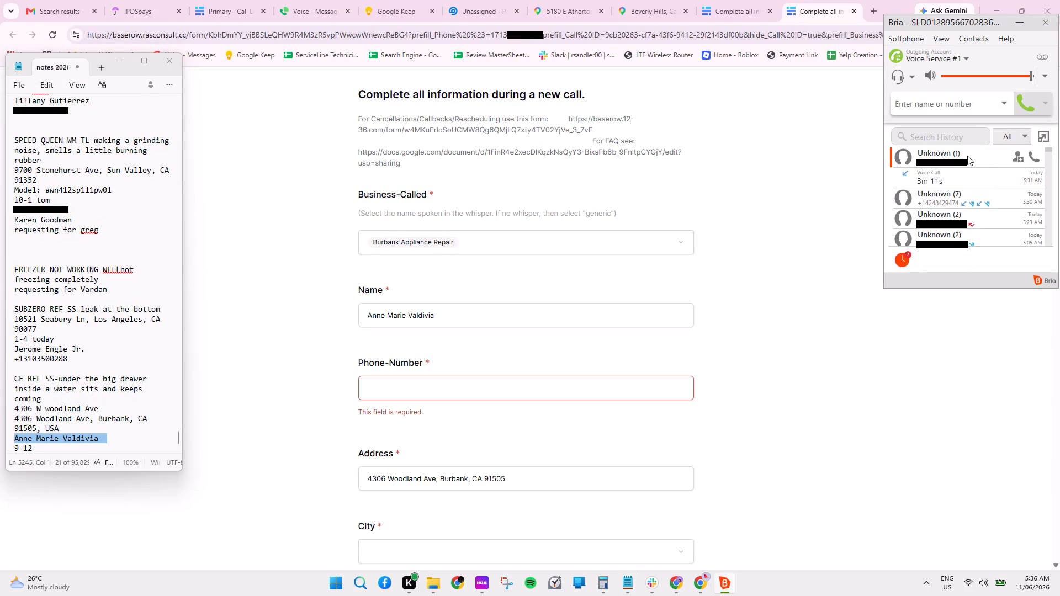
right_click(967, 156)
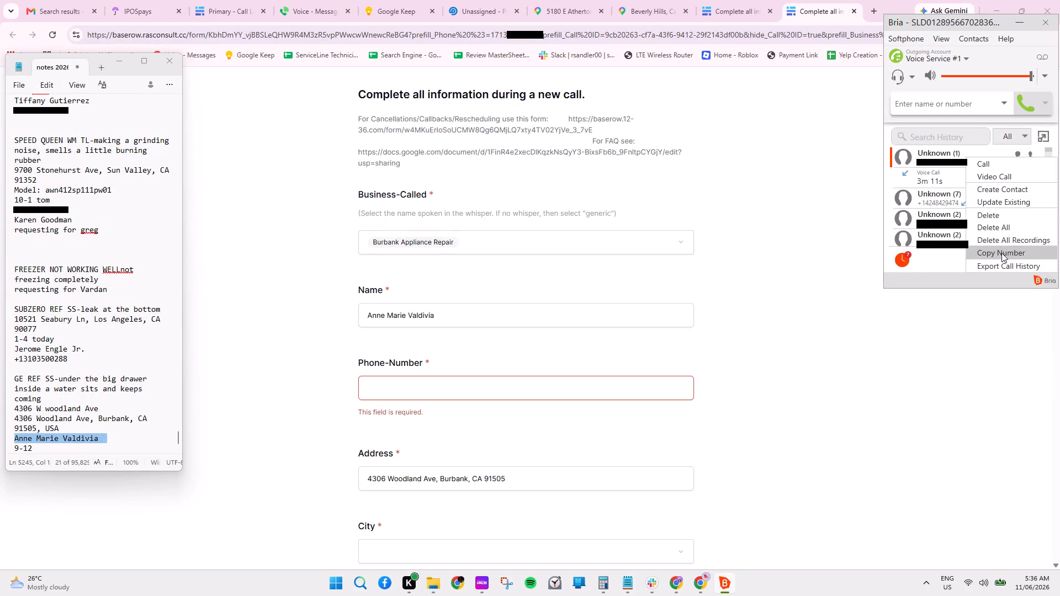
left_click(1001, 253)
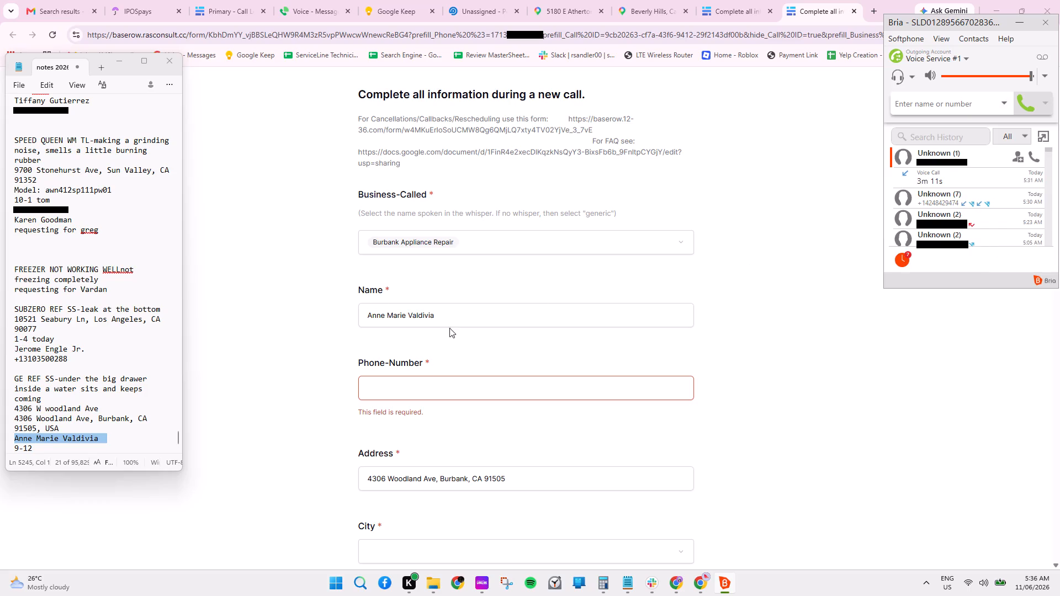
left_click(420, 377)
key("ctrl+v")
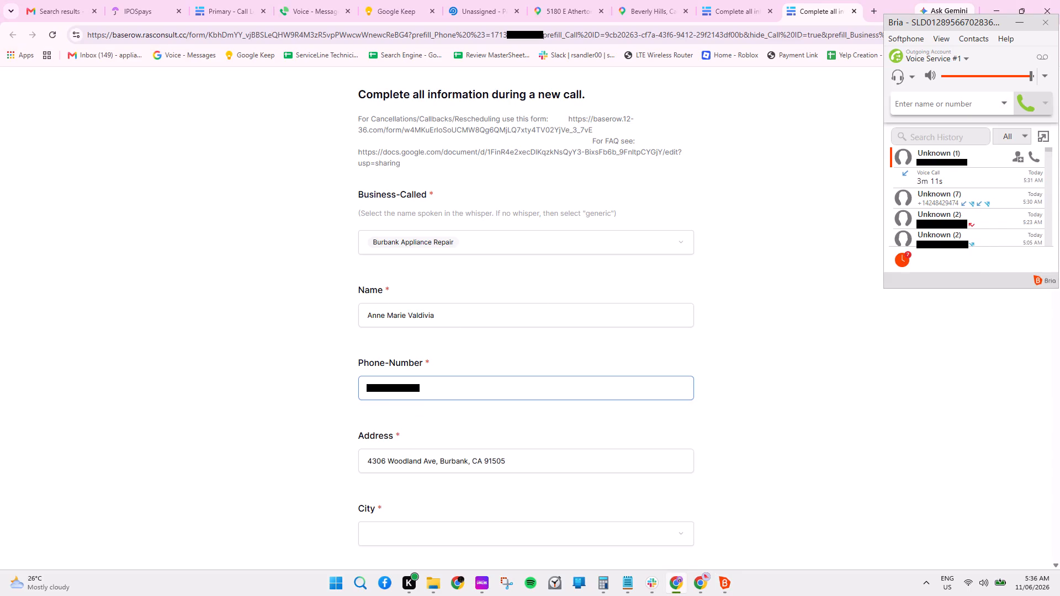
Reformat the phone number by removing its country prefix and separating the digit groups with hyphens.
left_click(375, 387)
key("BackSpace")
key("BackSpace")
key("BackSpace")
key("Right")
key("Right")
key("Right")
key("minus")
key("Right")
key("Right")
key("Right")
key("minus")
Set the city to Burbank and copy the ZIP code from the Address field into Zip-Code.
scroll(558, 388, "down", 4)
left_click(476, 318)
type("bu")
left_click(422, 337)
double_click(506, 230)
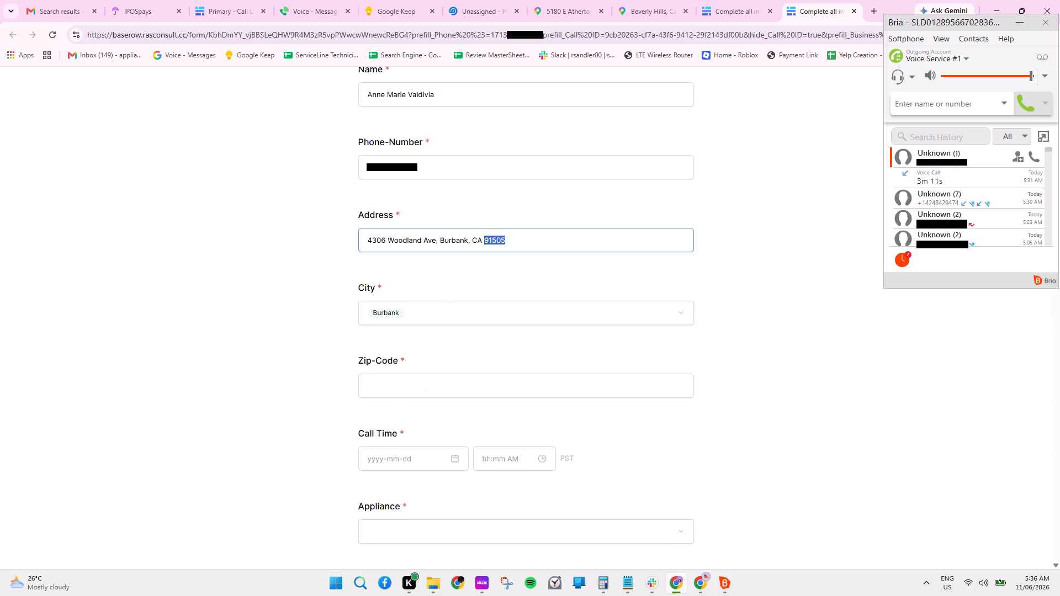
key("ctrl+c")
left_click(416, 393)
key("ctrl+v")
Set the Call Time date to 2026-11-05.
scroll(419, 391, "down", 3)
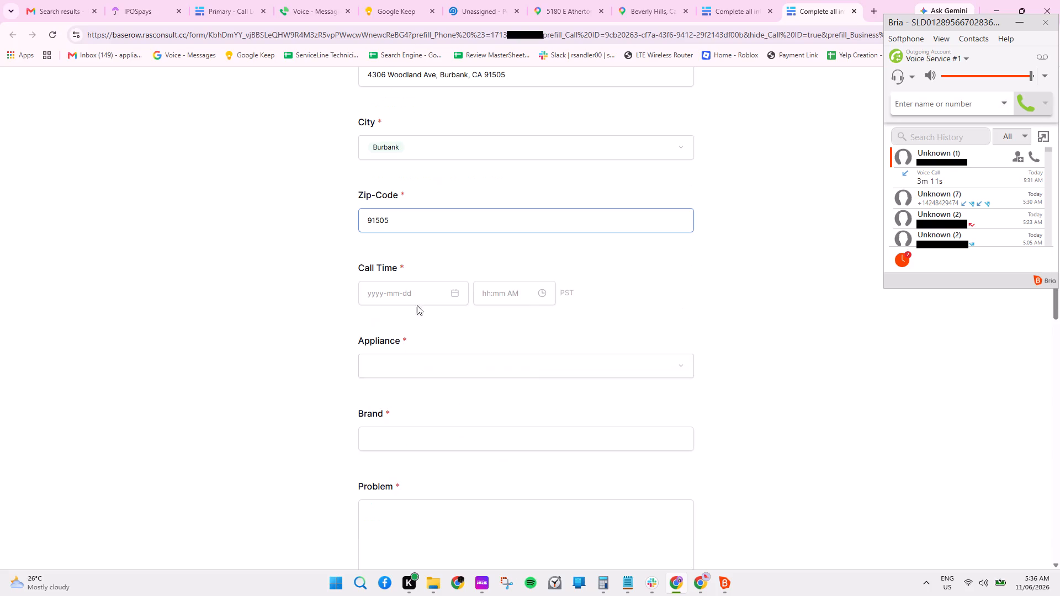
left_click(417, 291)
left_click(448, 390)
left_click(650, 297)
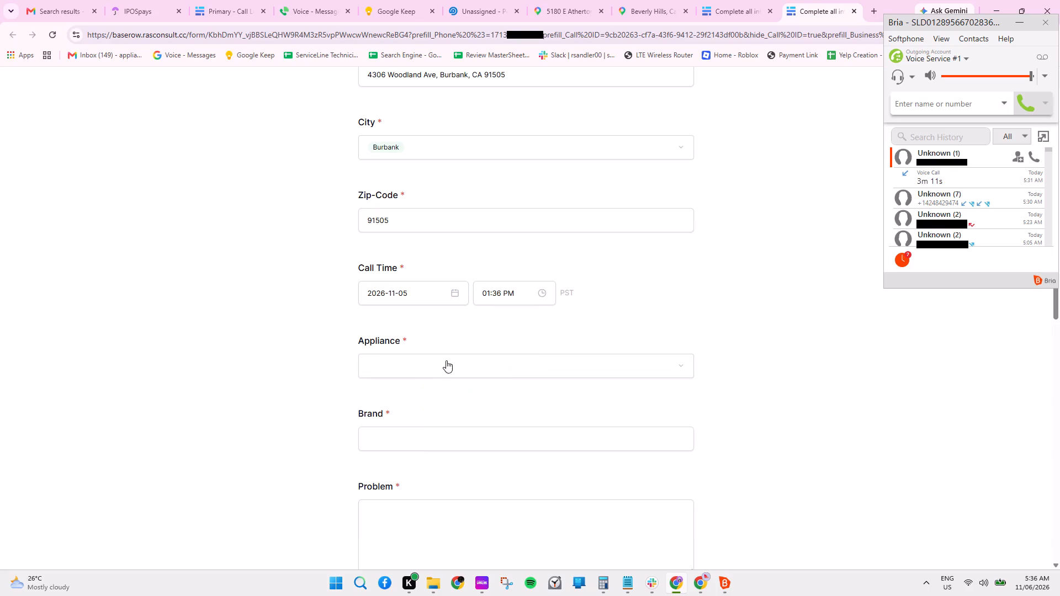
Set the appliance to Refrigerator, the fridge type to Side-by-Side and the brand to GE.
left_click(438, 361)
left_click(415, 403)
left_click(406, 432)
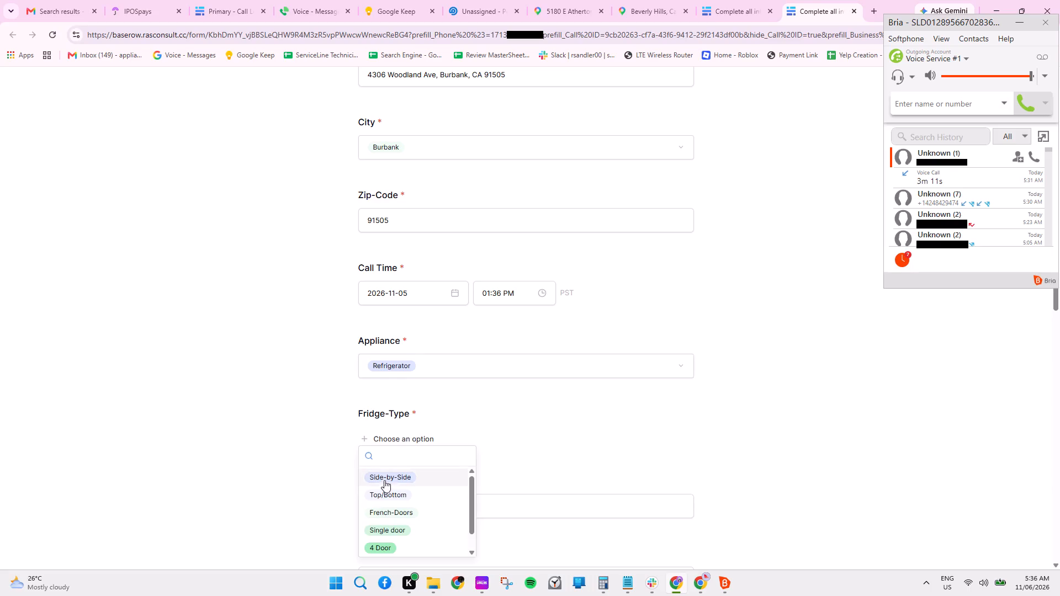
left_click(387, 478)
scroll(486, 447, "down", 3)
left_click(428, 361)
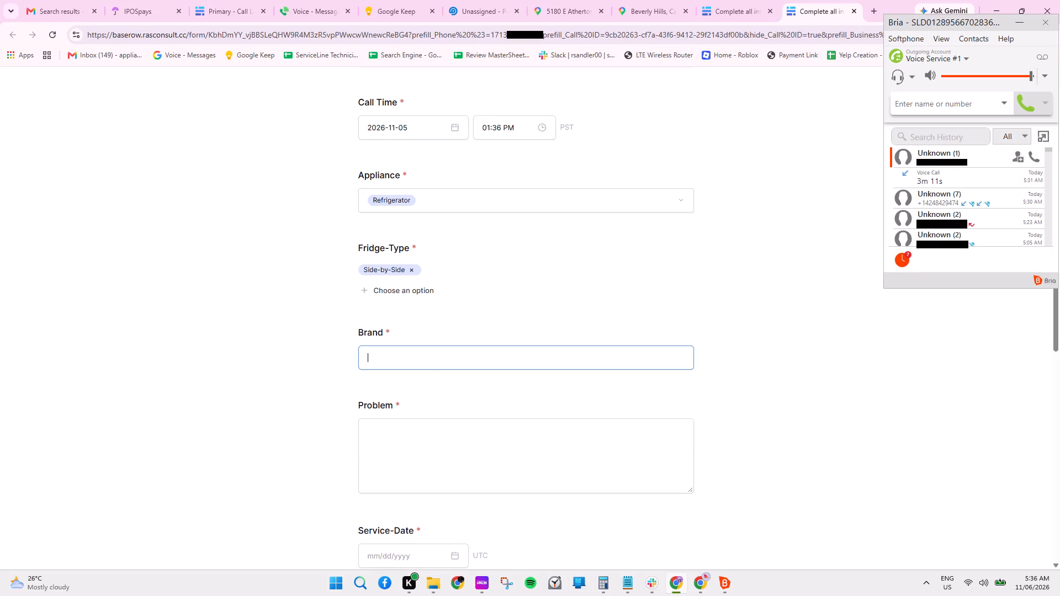
key("shift+g")
key("shift+e")
Copy the GE refrigerator problem line about water sitting under the big drawer from the Notepad notes into the Problem field.
left_click(443, 441)
left_click(626, 584)
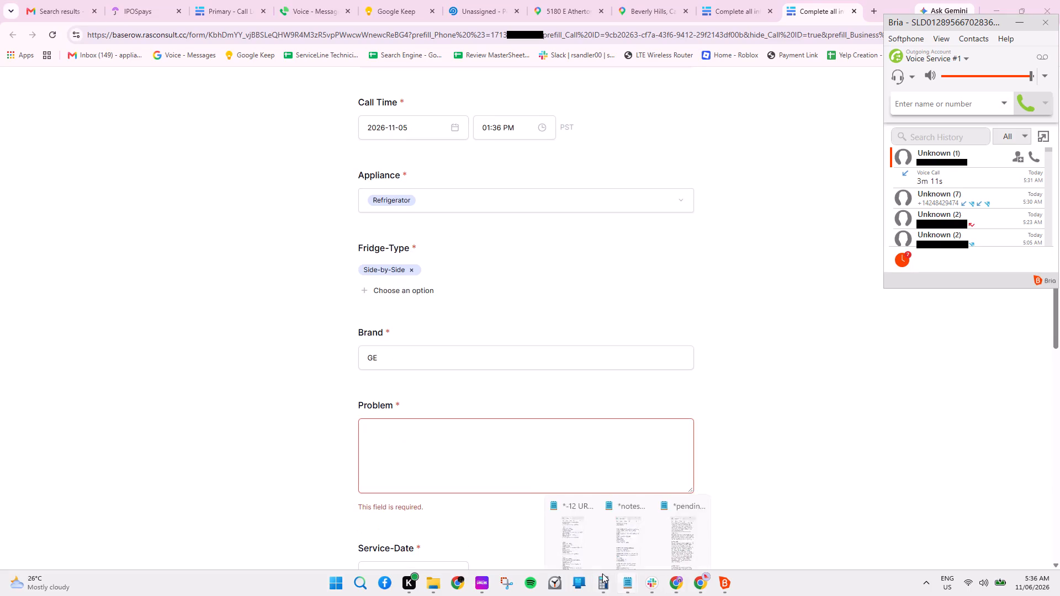
left_click(633, 539)
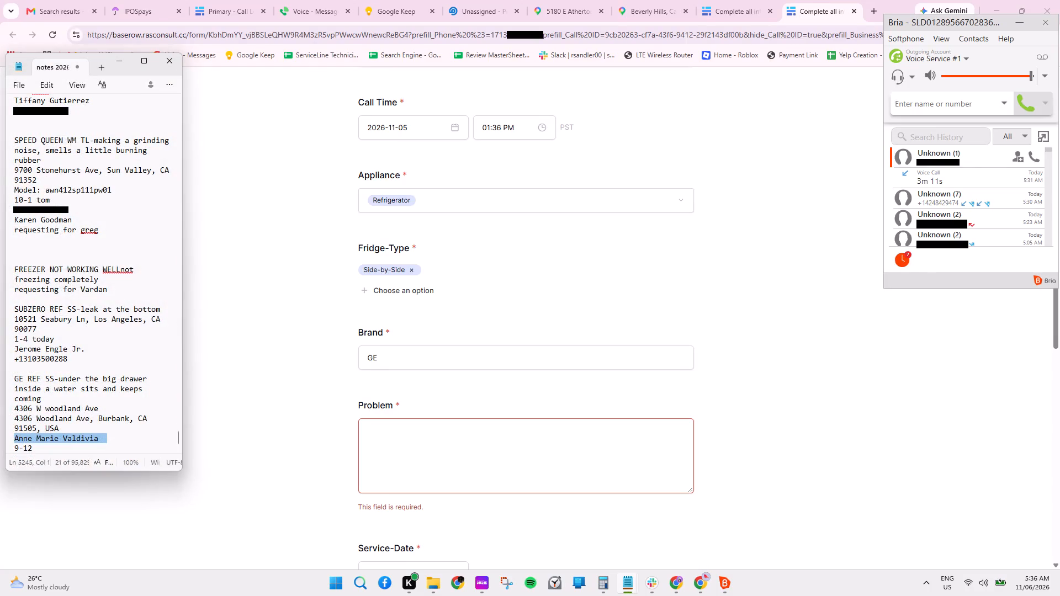
triple_click(79, 382)
key("ctrl+c")
left_click(435, 450)
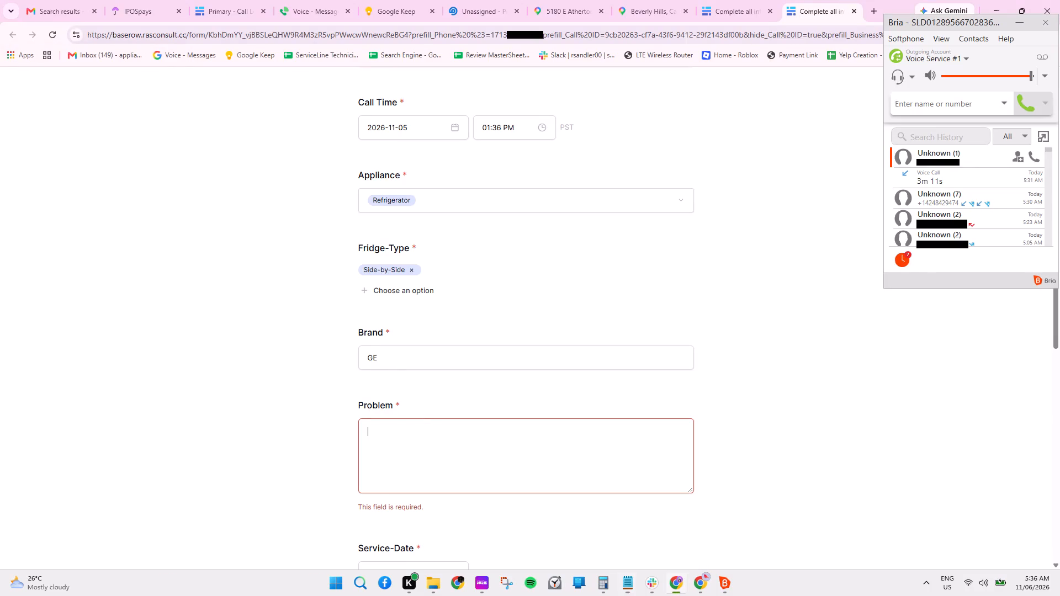
key("ctrl+v")
Set the service date to November 6, 2026 and the time window to 9-12.
scroll(453, 450, "down", 3)
left_click(388, 393)
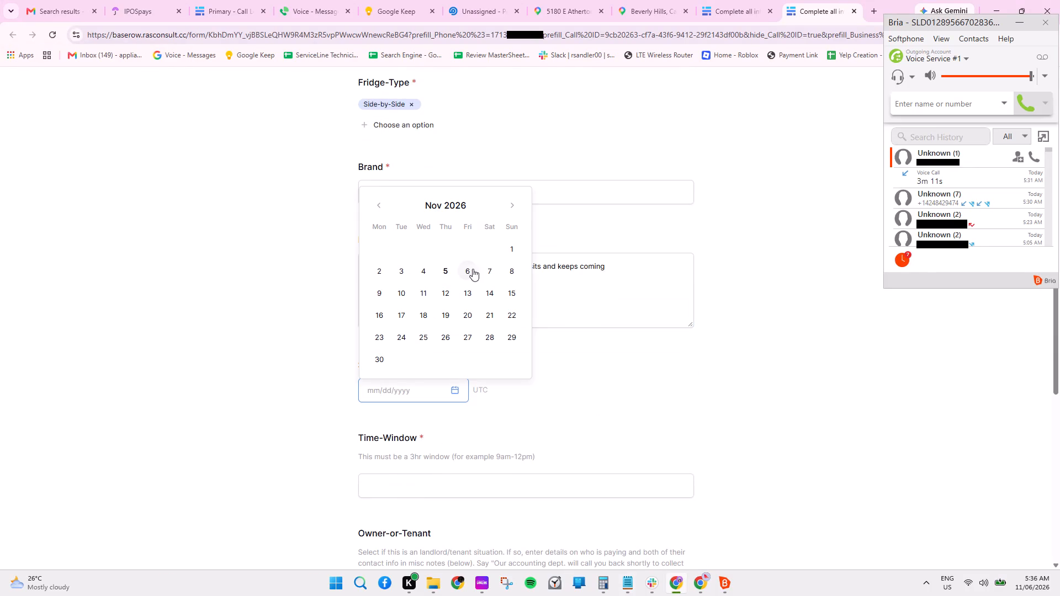
left_click(473, 269)
left_click_drag(609, 391, 607, 398)
left_click(457, 484)
type("9-12")
Enter 95 as the service call fee and mark that the service call applies to the job.
scroll(451, 479, "down", 7)
left_click(436, 443)
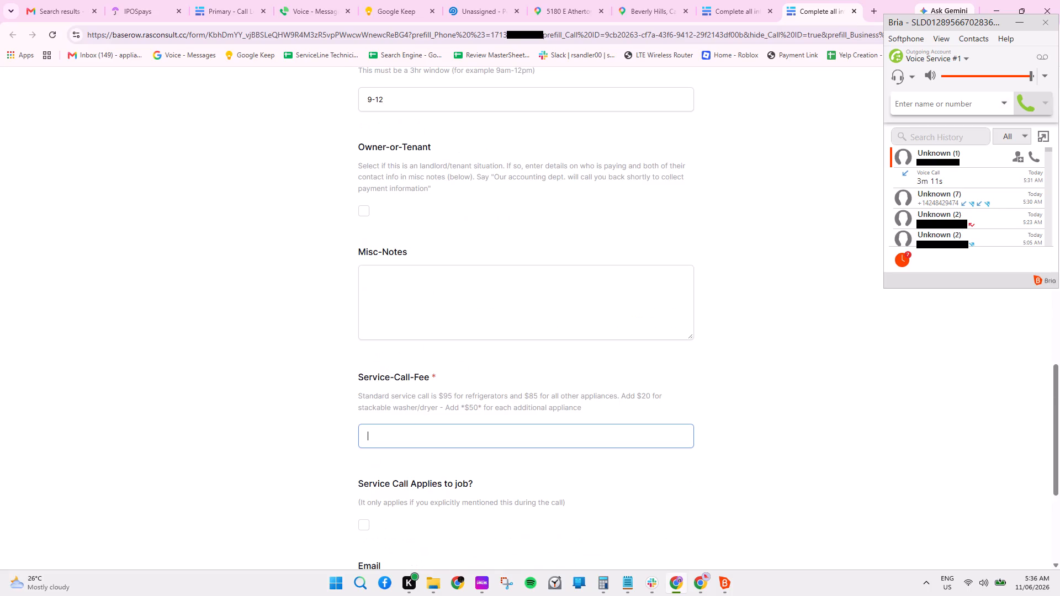
type("95")
scroll(464, 402, "down", 4)
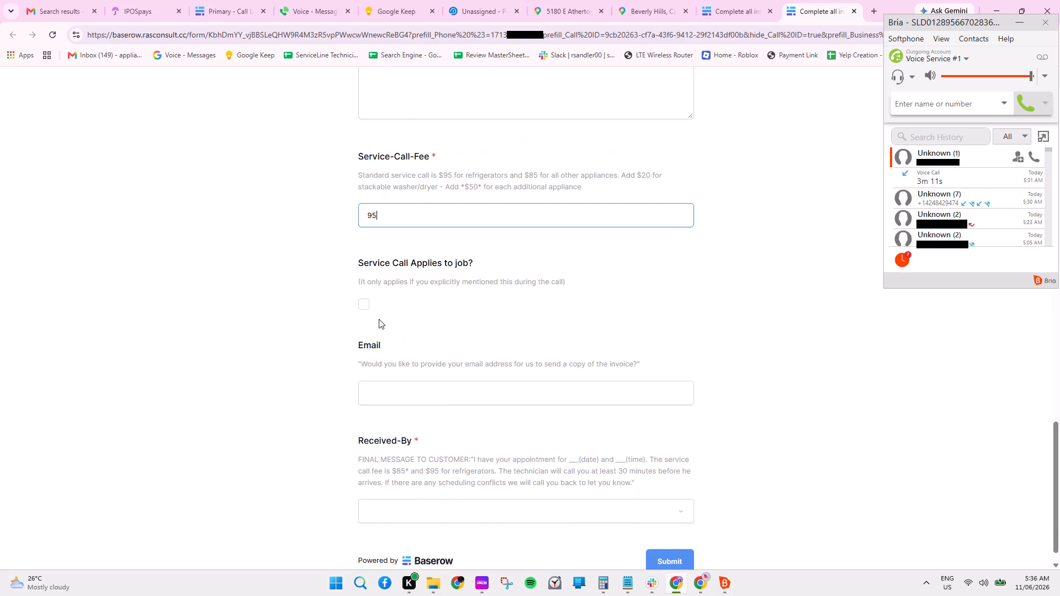
left_click(364, 306)
Set Received-By to Angel and submit the GE refrigerator call form.
scroll(622, 368, "down", 4)
left_click(433, 493)
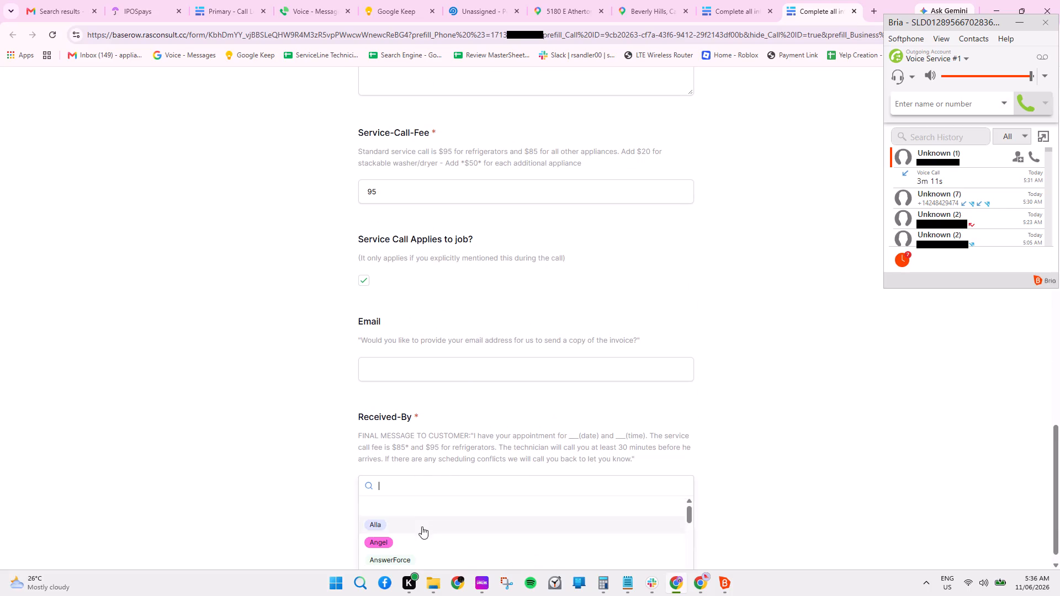
left_click(420, 540)
left_click(649, 536)
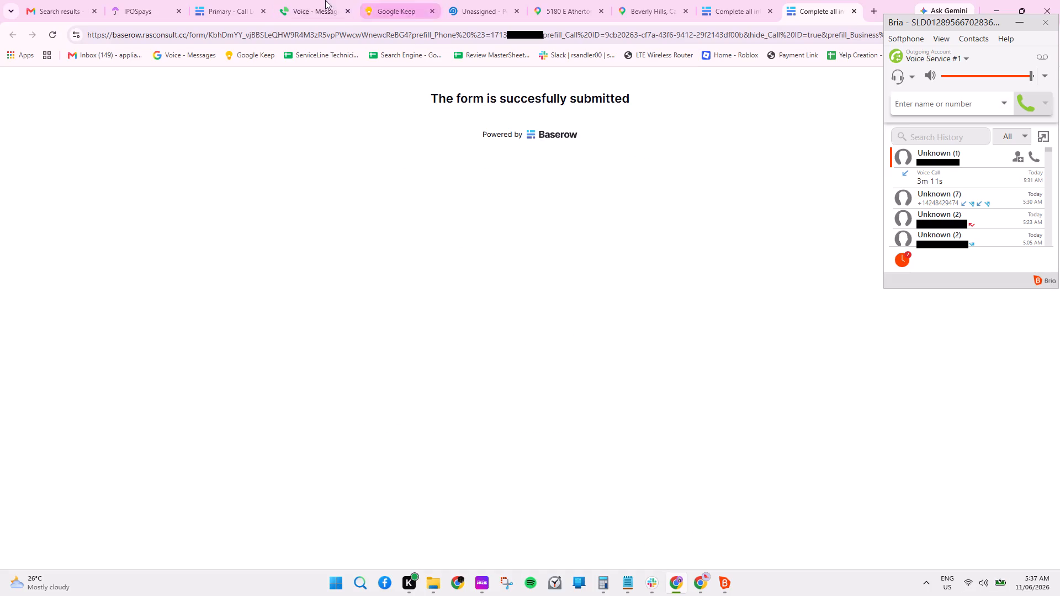
Return to the Baserow Call Log, close the open Frigidaire dishwasher record and reload the table.
left_click(246, 11)
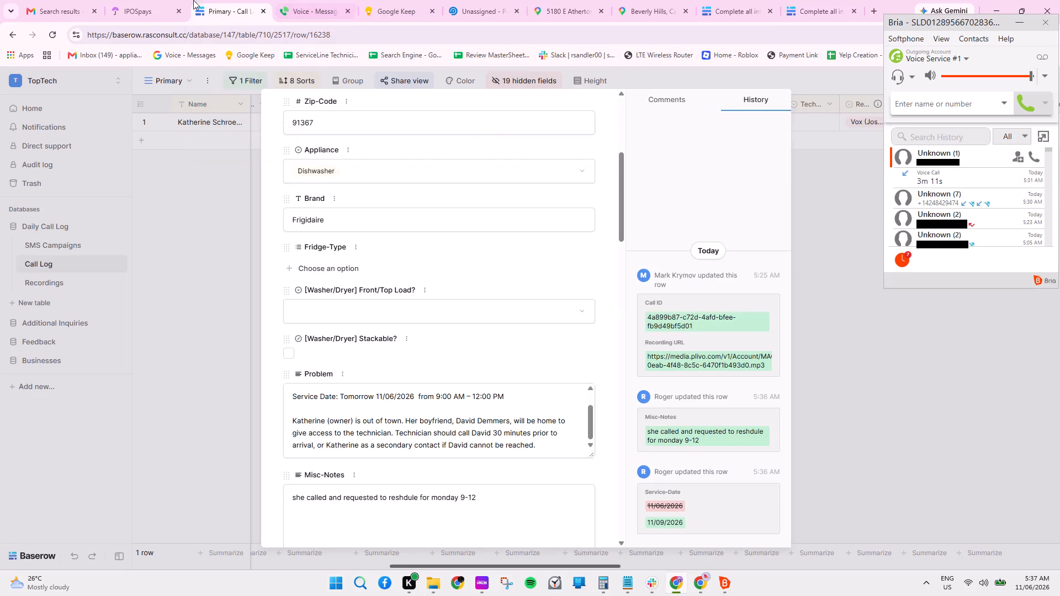
left_click(266, 399)
left_click(200, 350)
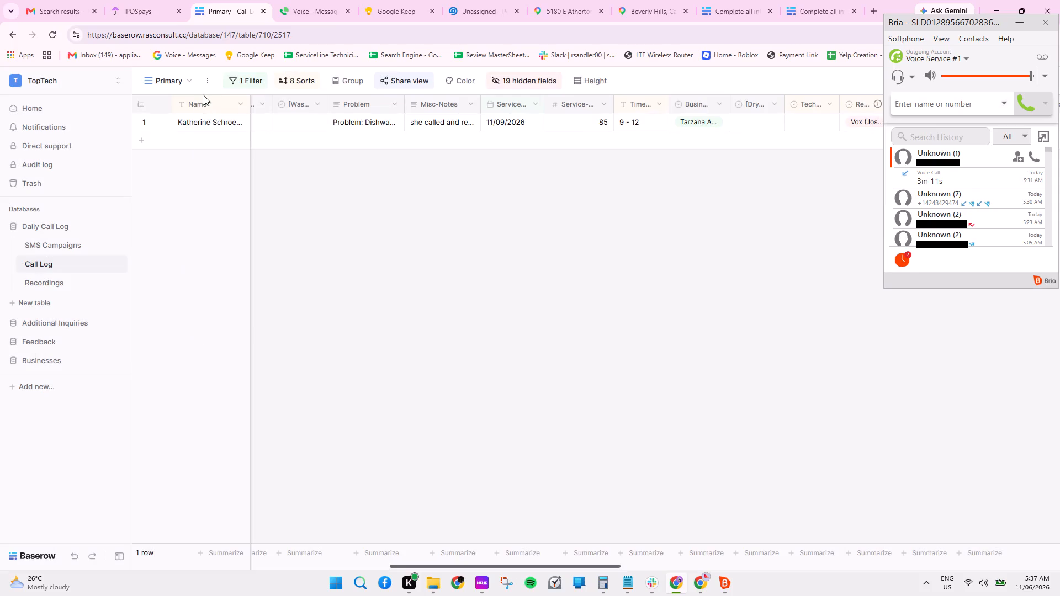
left_click(49, 33)
Check the computer's Wi-Fi connection status while the Call Log reloads.
left_click(972, 580)
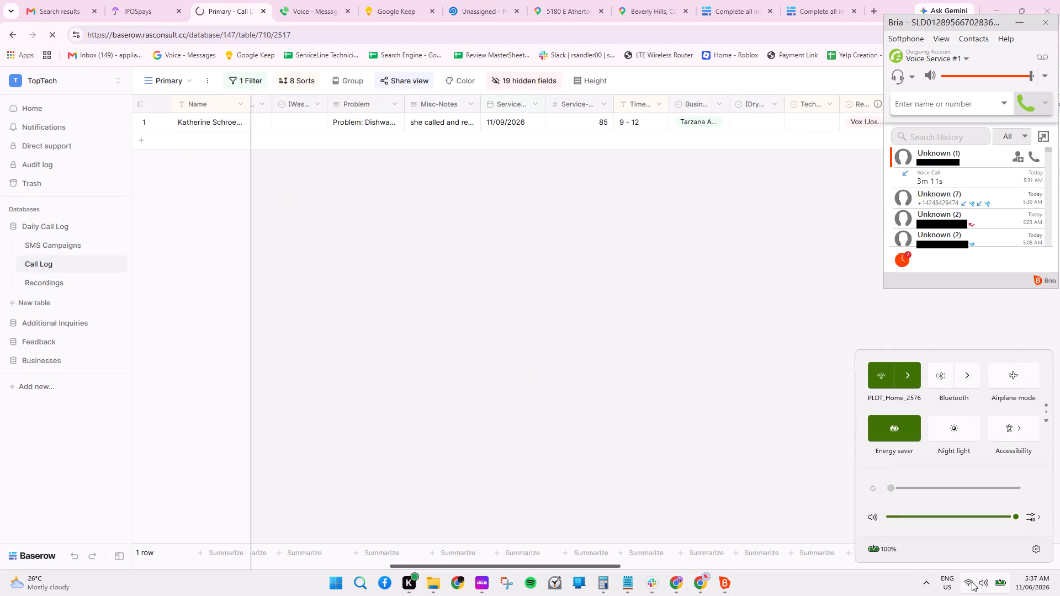
left_click(483, 342)
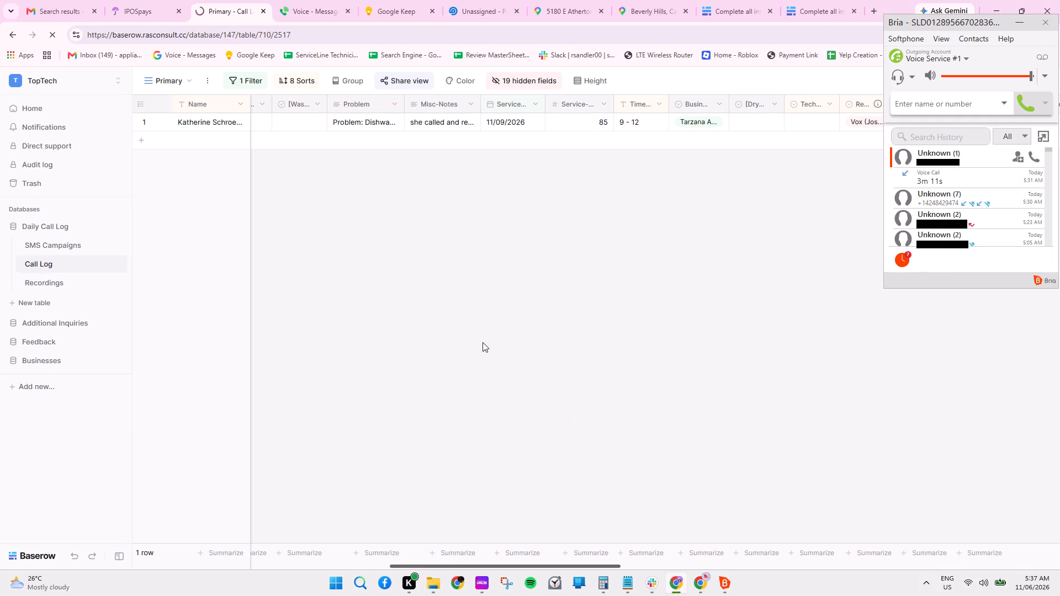
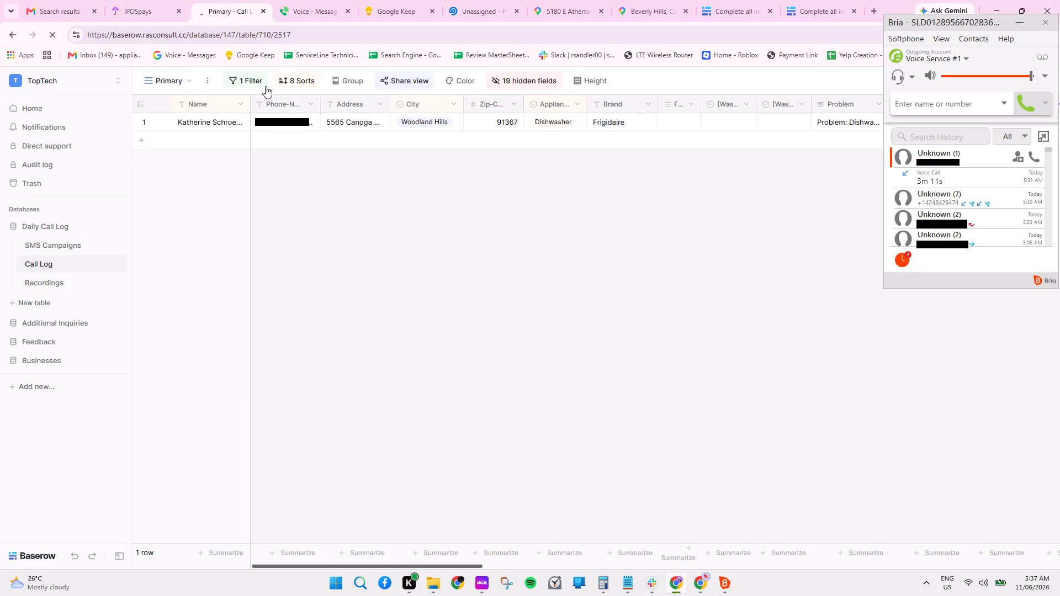
Set the Call Log's Service-Date filter to the exact date 11/06/2026.
left_click(251, 77)
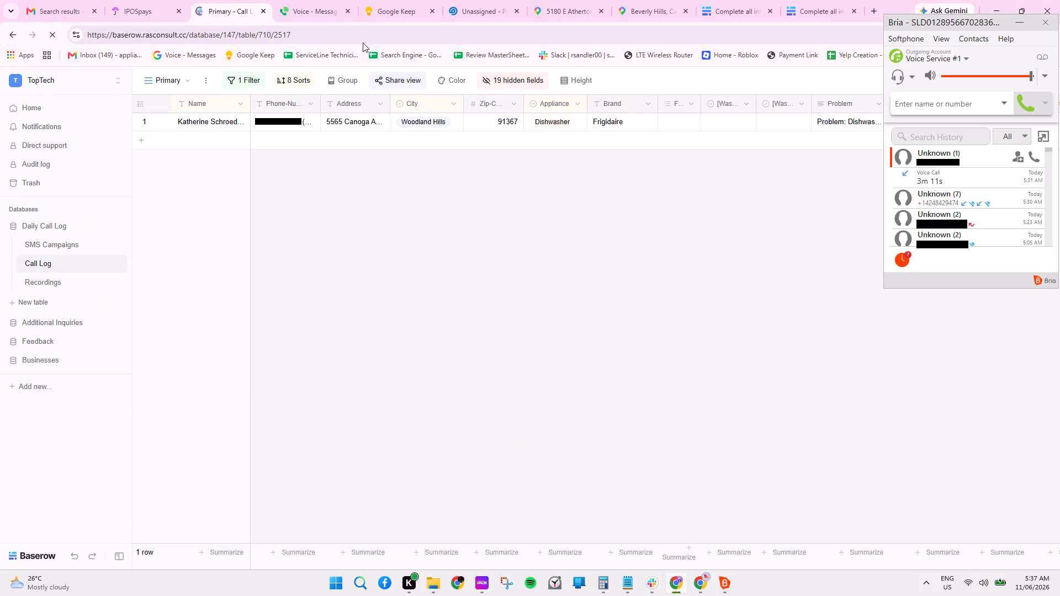
left_click(251, 78)
left_click(529, 111)
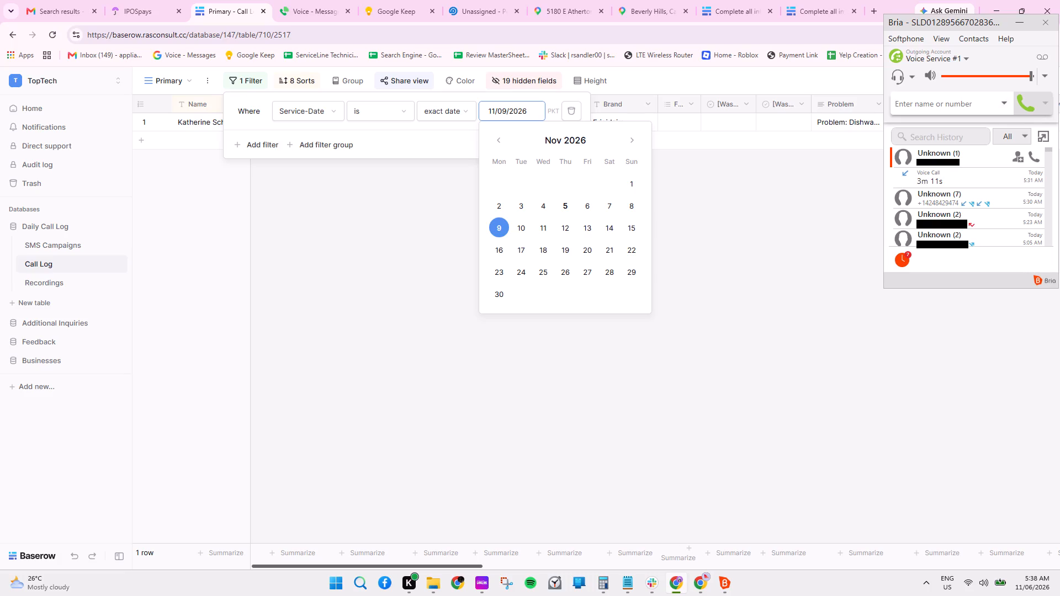
left_click(584, 203)
left_click(589, 205)
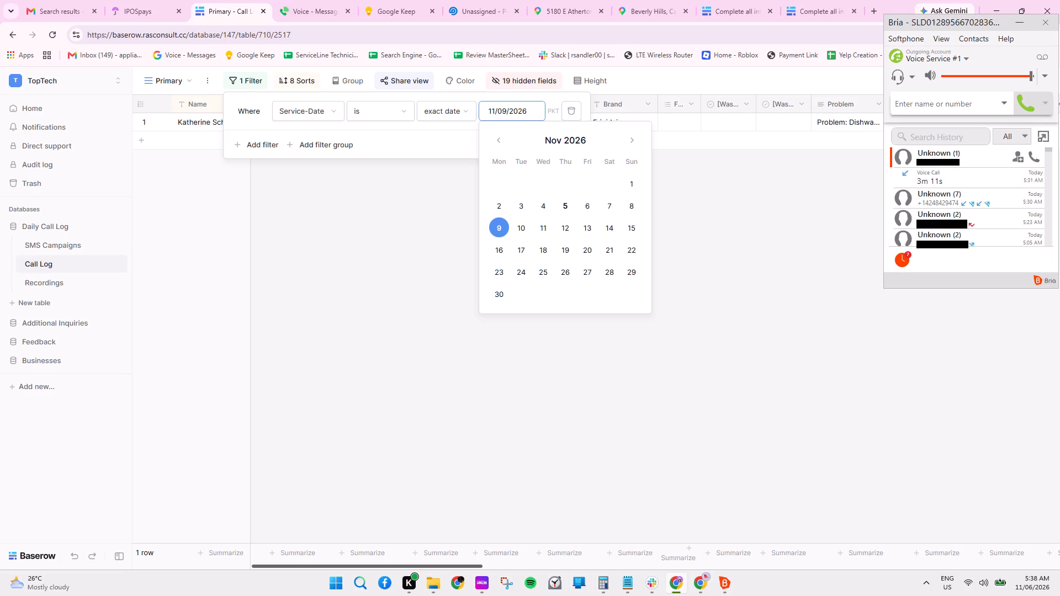
left_click(583, 204)
left_click(590, 205)
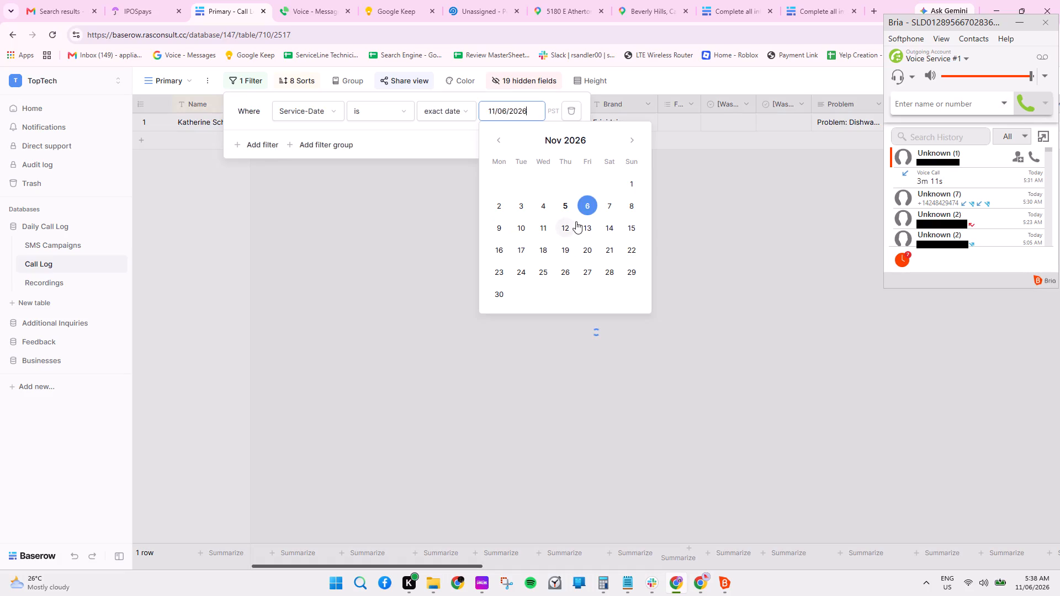
left_click(586, 206)
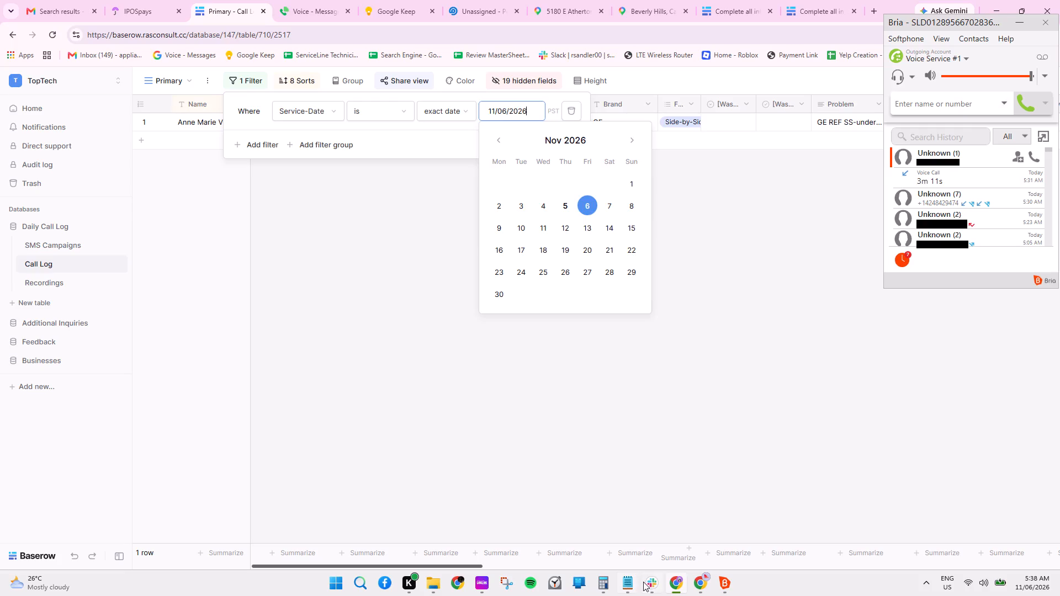
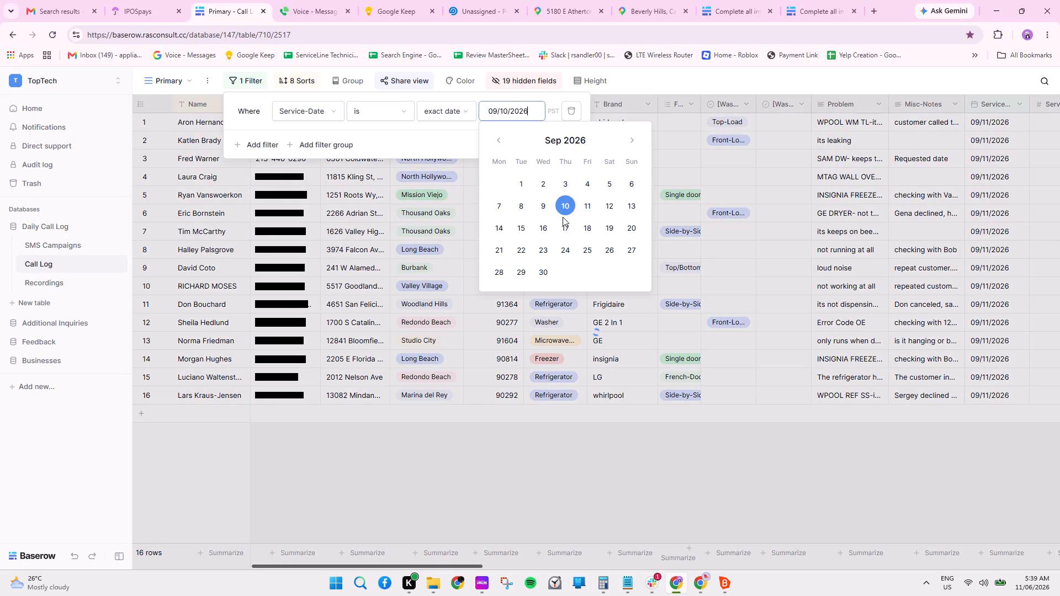
Review the Call Log requests by changing the Service-Date filter to 09/09/2026, 09/12/2026 and 09/14/2026 in turn.
left_click(547, 200)
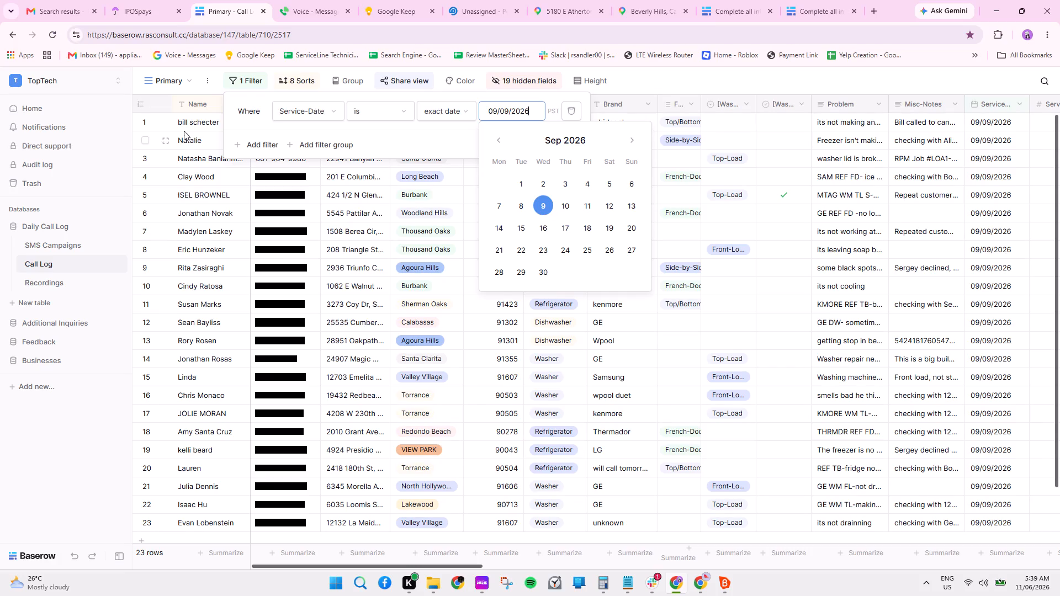
scroll(213, 439, "down", 2)
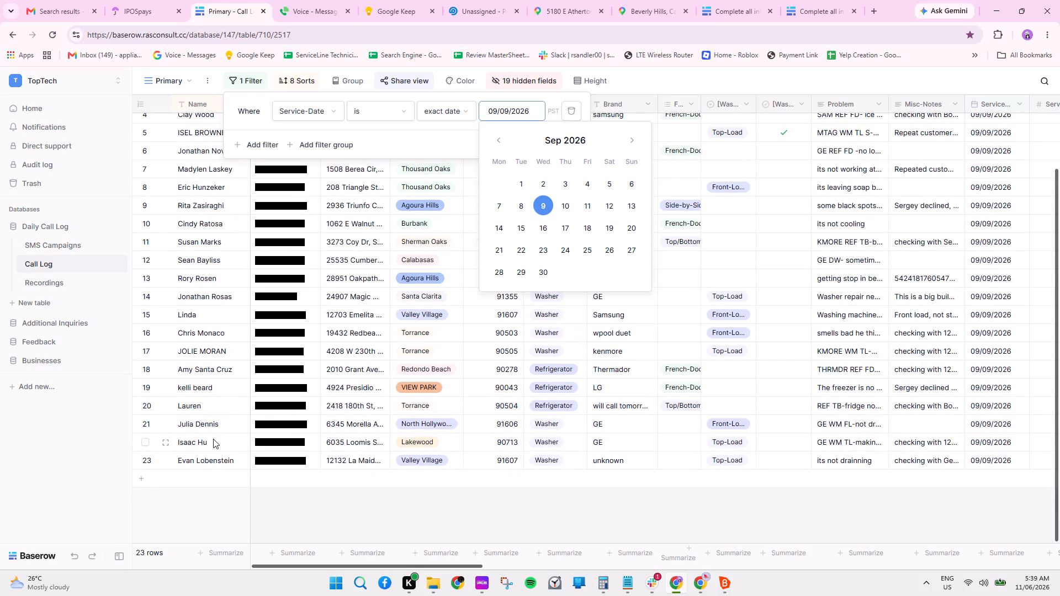
left_click(608, 204)
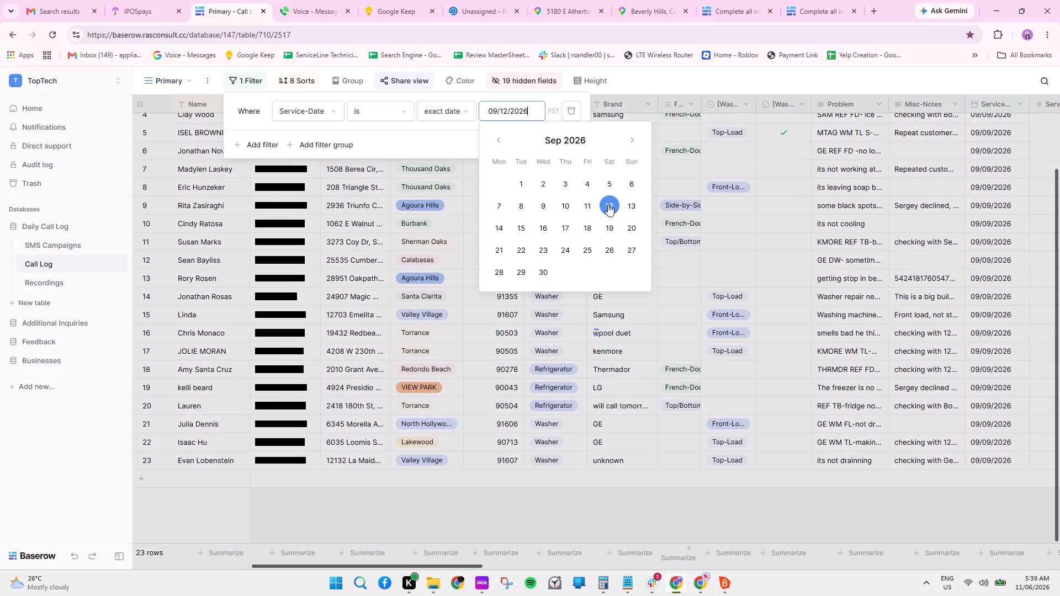
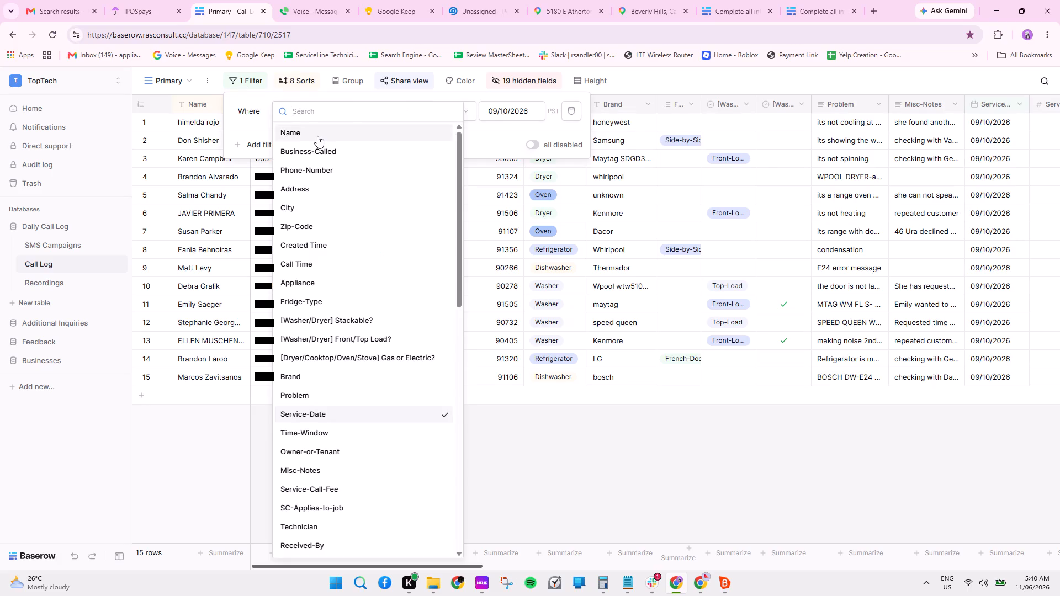
Change the Call Log filter to show records whose Name contains "hunter".
left_click(317, 136)
left_click(399, 108)
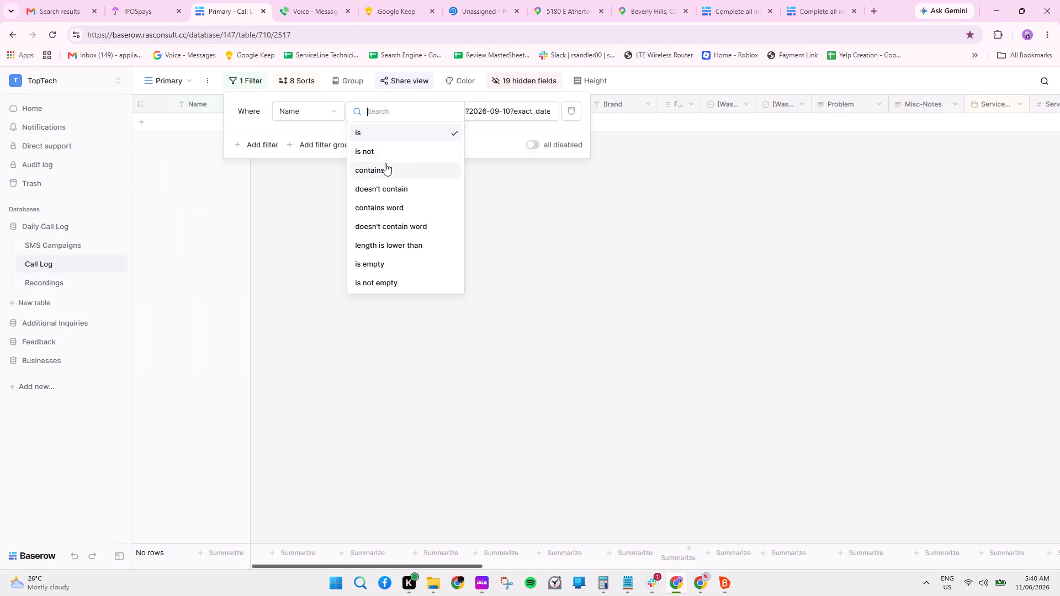
left_click(385, 163)
triple_click(462, 112)
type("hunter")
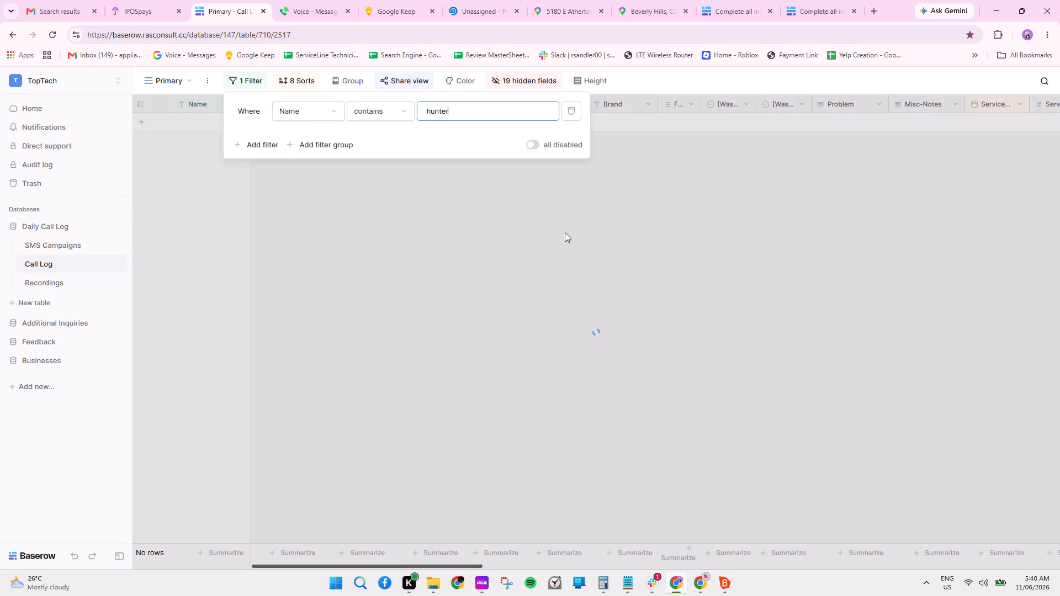
Open the Subzero refrigerator job in Los Angeles from the name-filtered rows and review its problem, notes, service date and technician.
left_click(544, 365)
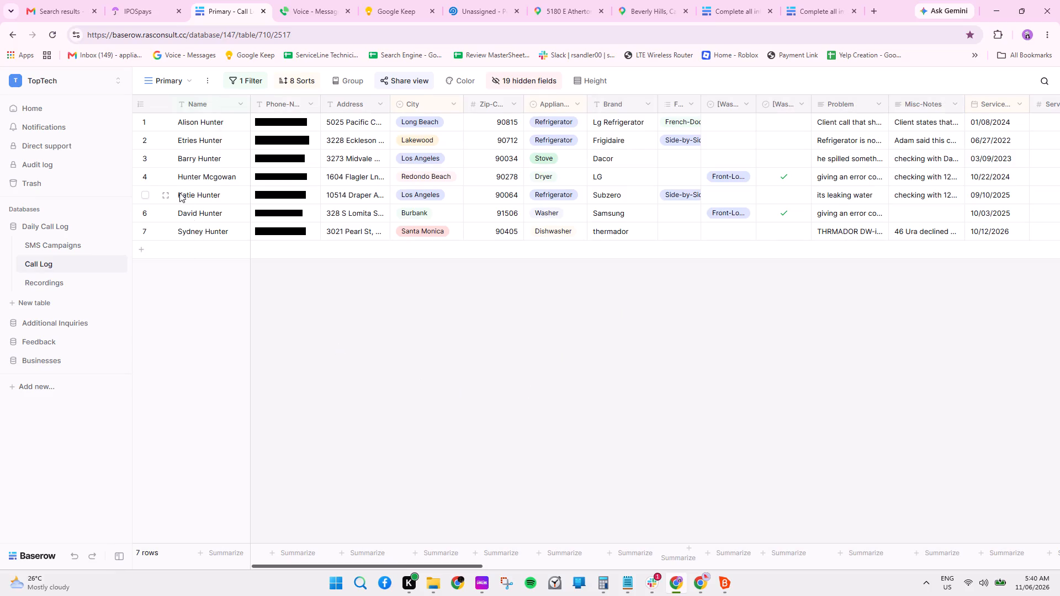
left_click(166, 193)
scroll(496, 363, "down", 7)
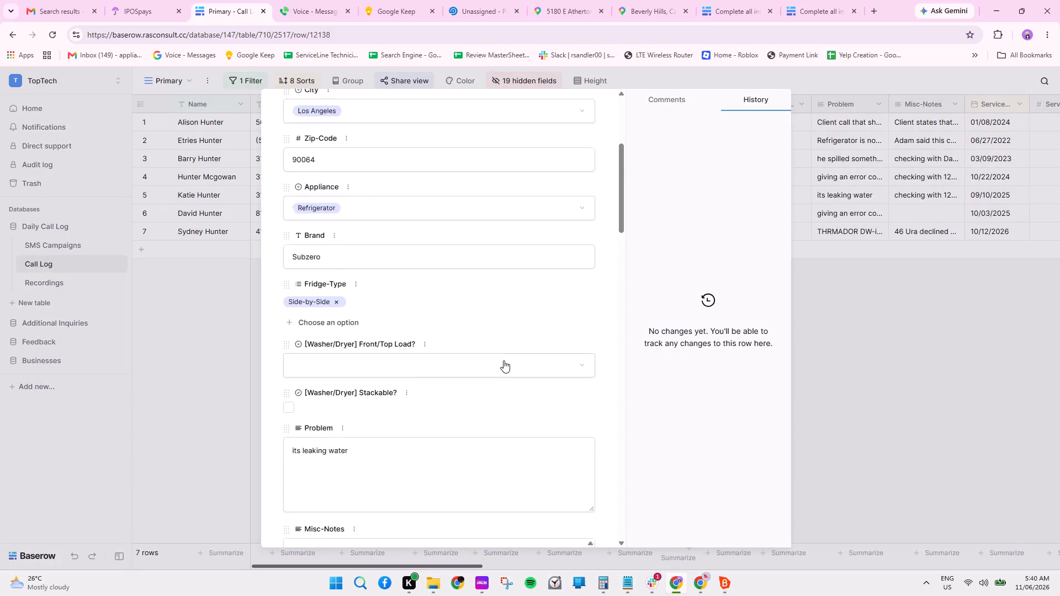
scroll(505, 393, "down", 1)
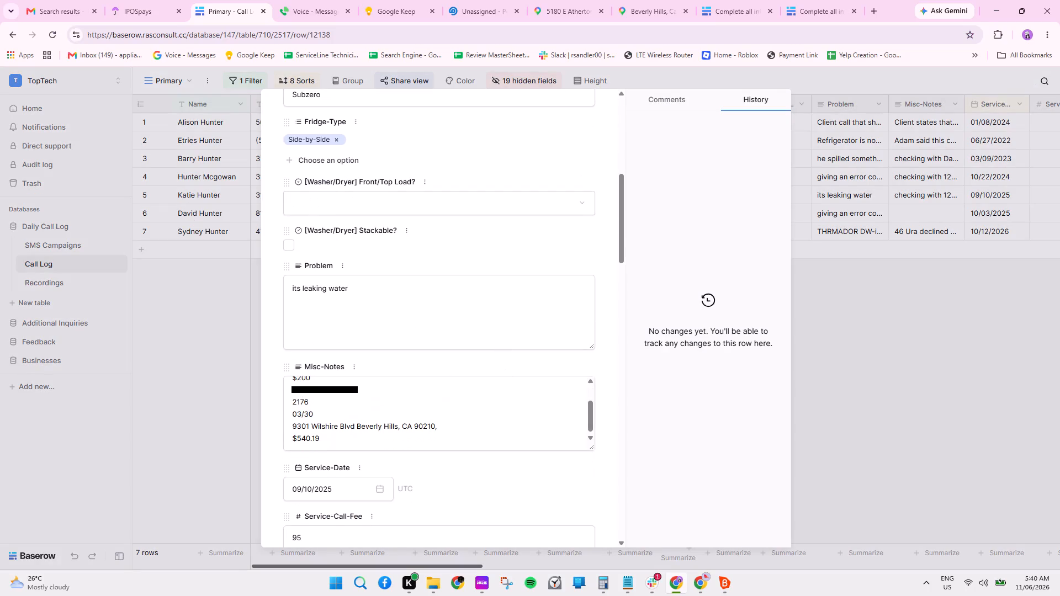
scroll(505, 393, "down", 5)
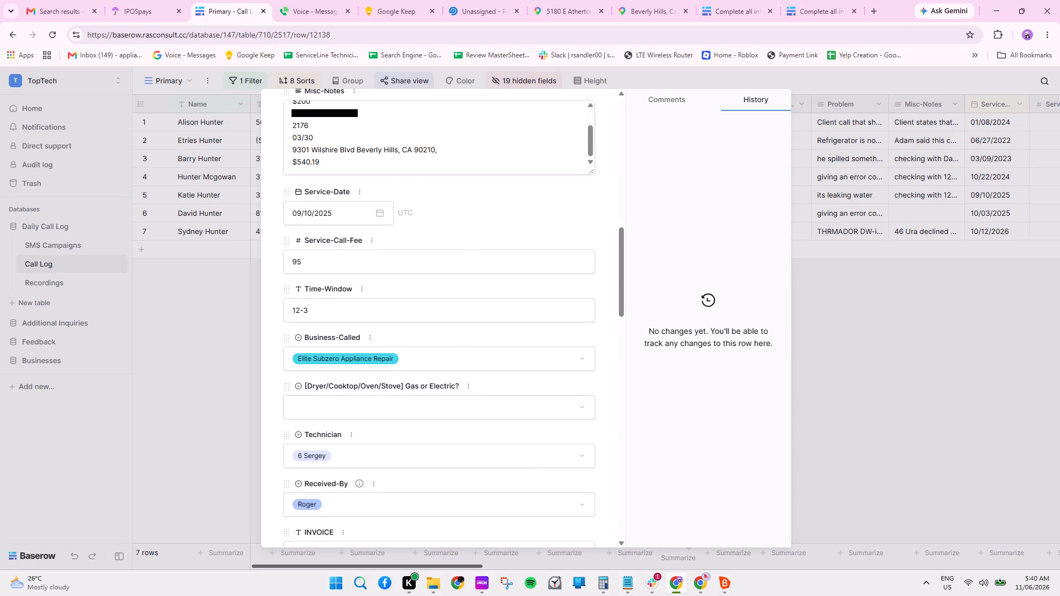
left_click(321, 212)
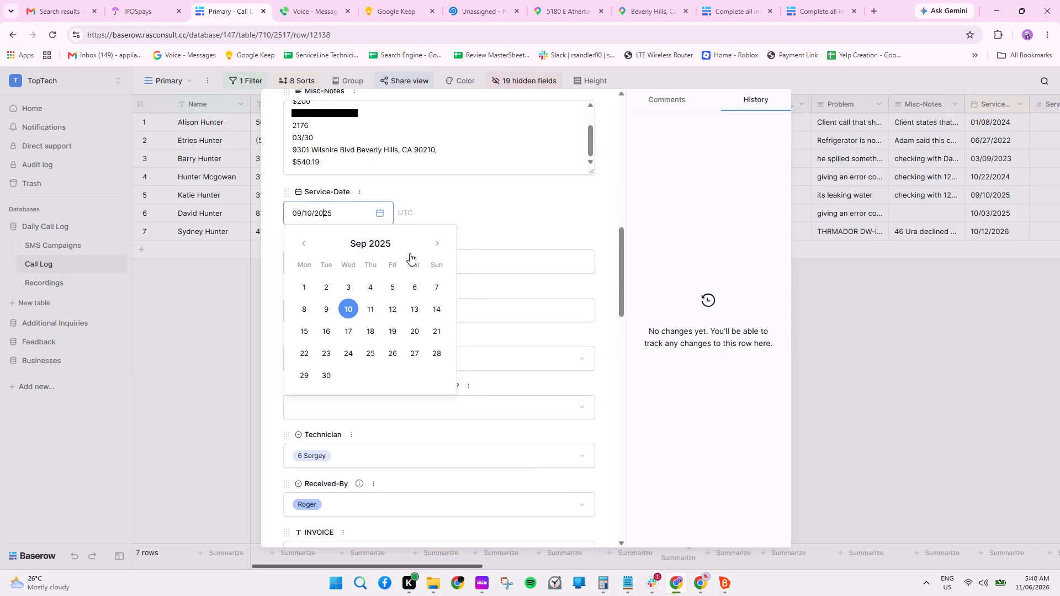
scroll(462, 290, "up", 19)
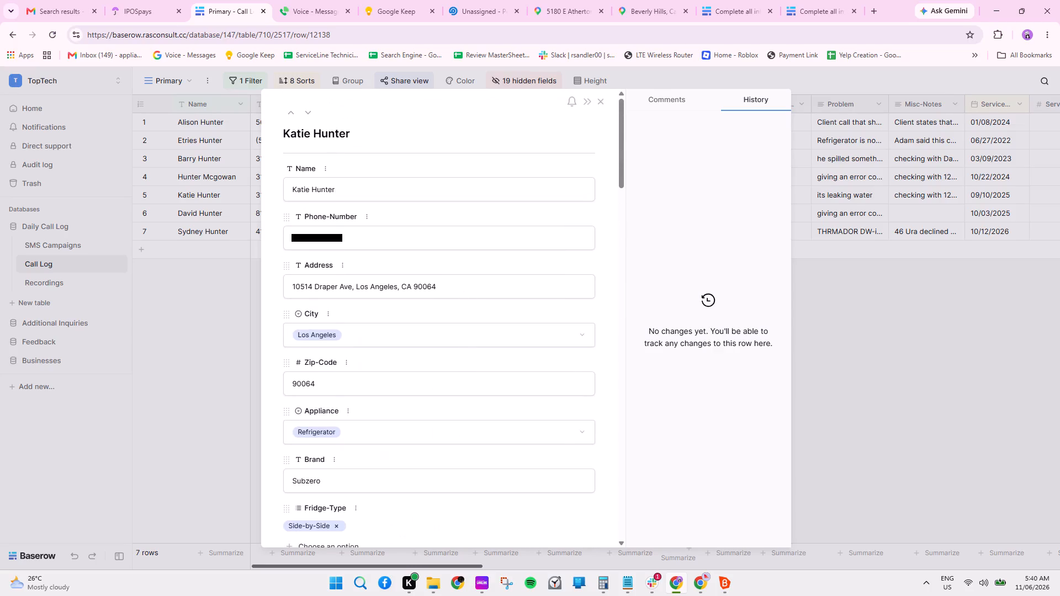
left_click(227, 413)
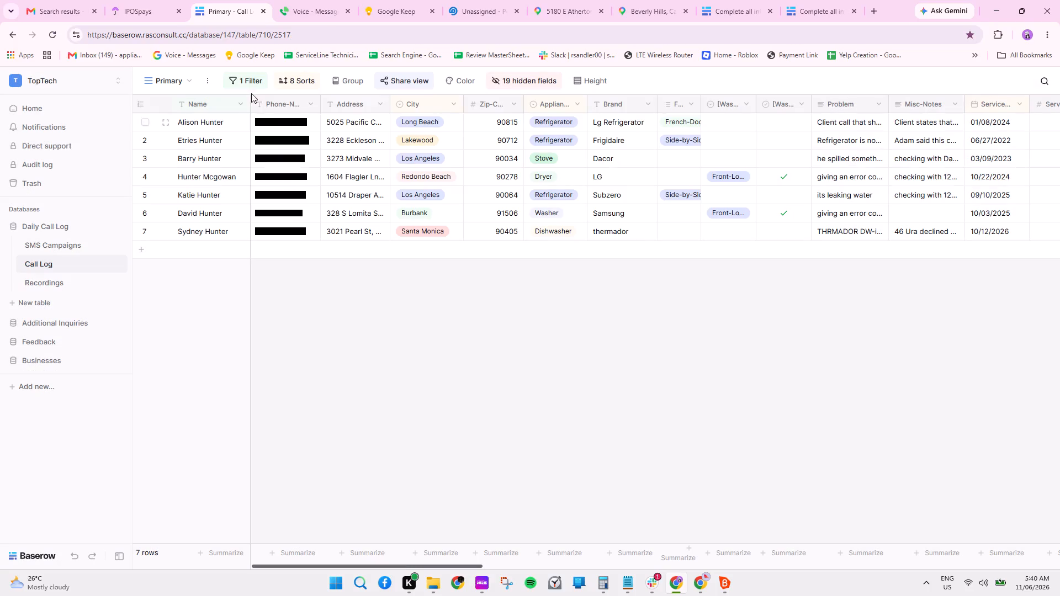
Change the Call Log filter to show rows whose Service-Date is the exact date 09/10/2026.
left_click(247, 80)
left_click(303, 104)
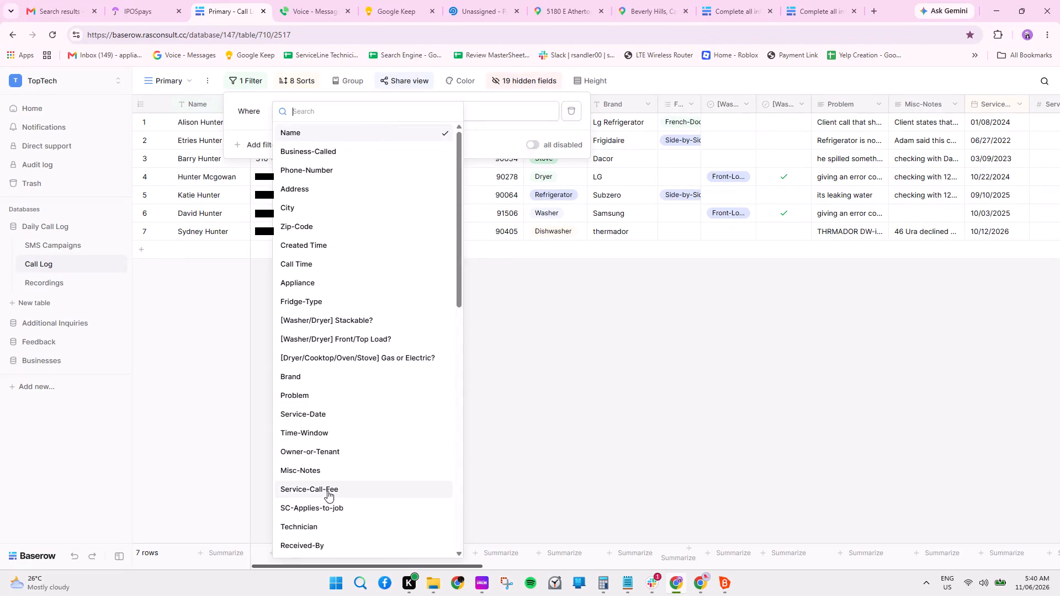
left_click(339, 414)
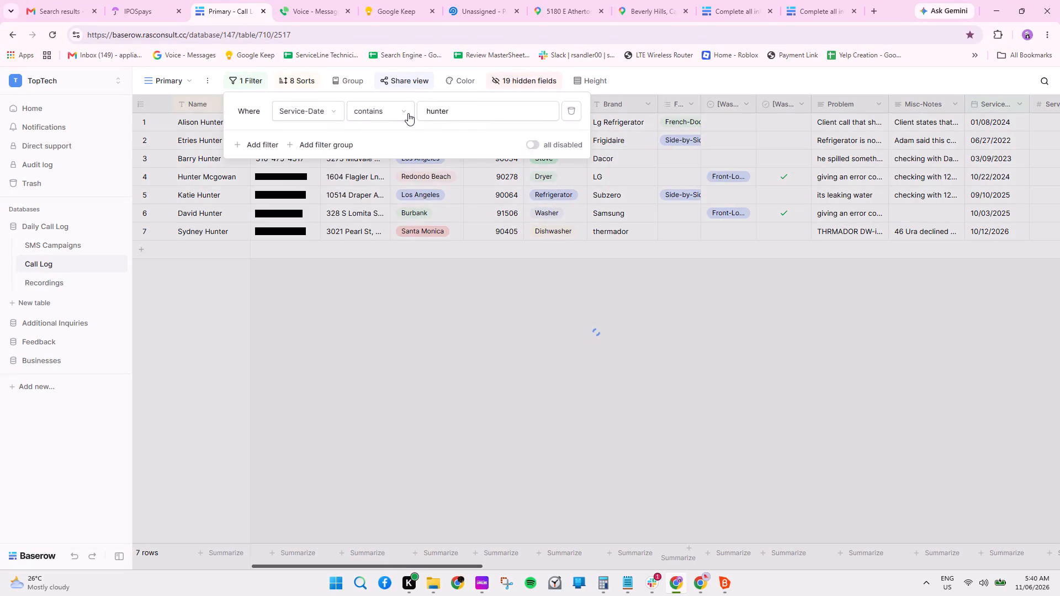
left_click(408, 113)
left_click(381, 138)
left_click(452, 116)
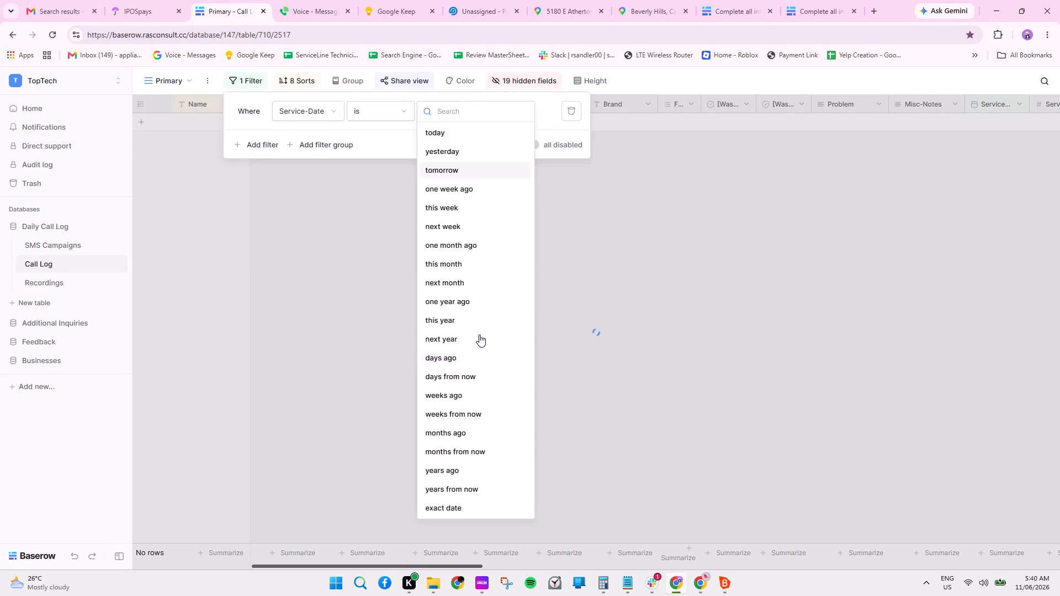
left_click(464, 507)
left_click(499, 109)
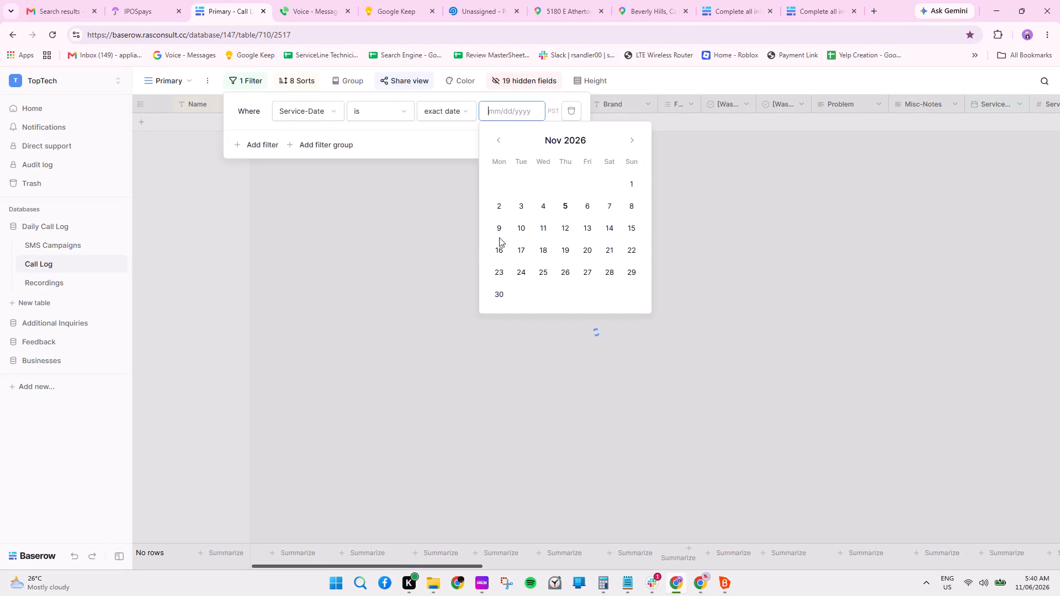
triple_click(506, 146)
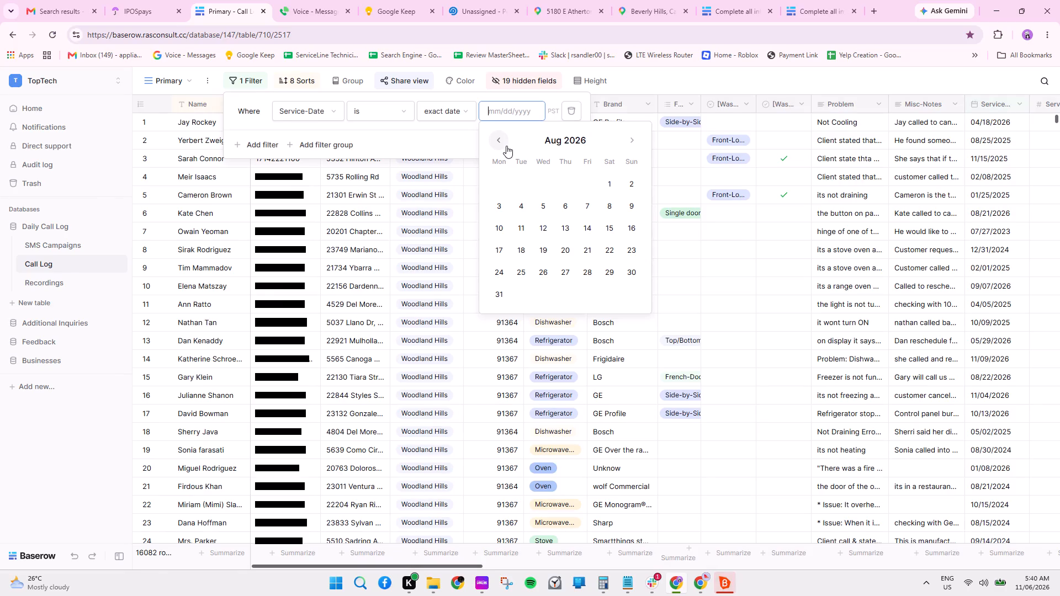
left_click(628, 144)
left_click(566, 207)
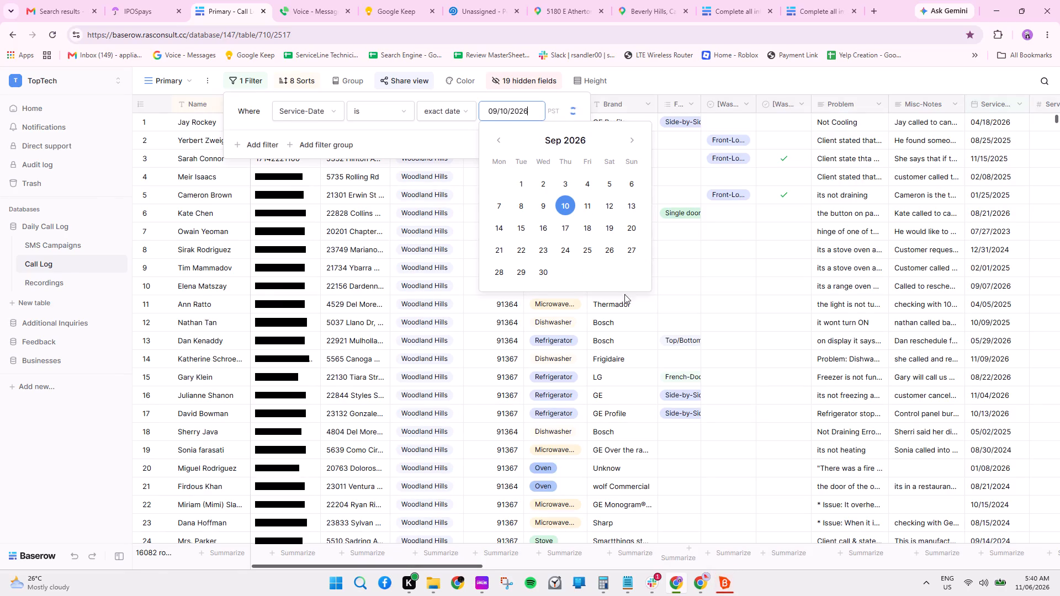
Answer the incoming call in Bria and hang up.
left_click(914, 538)
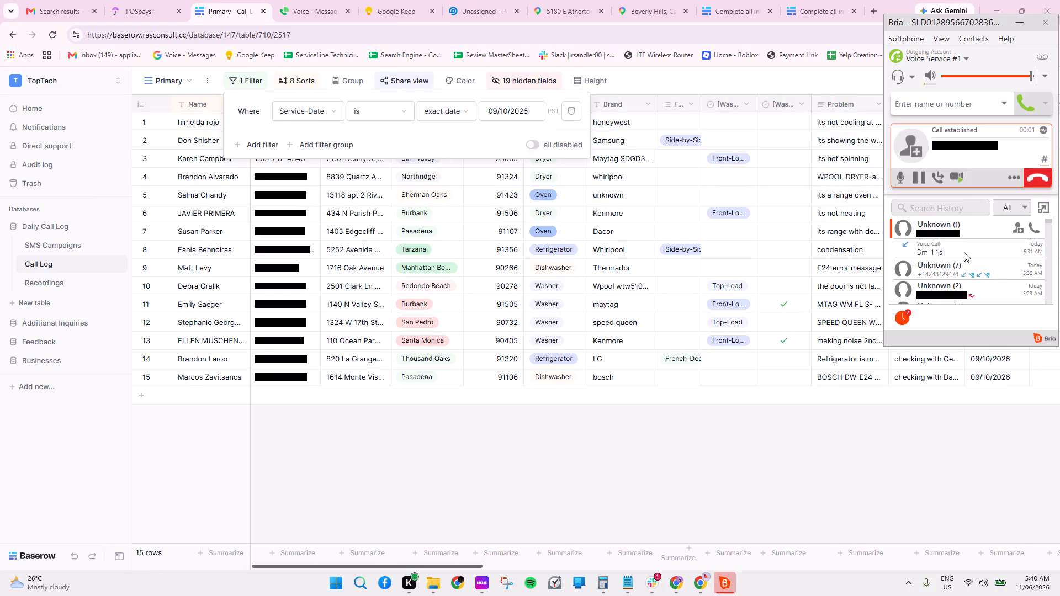
scroll(167, 337, "up", 4)
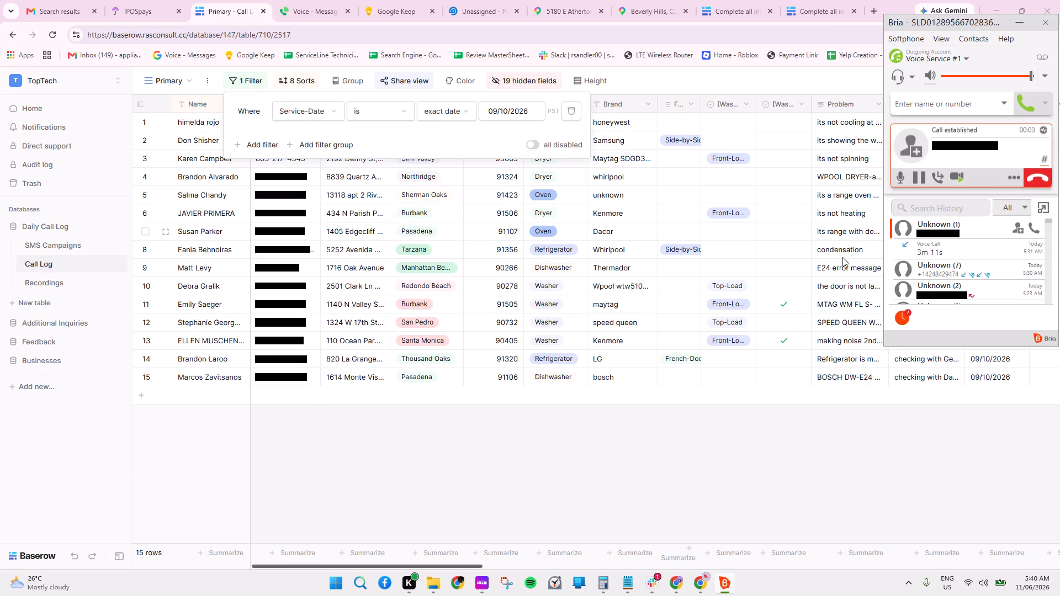
left_click(1028, 178)
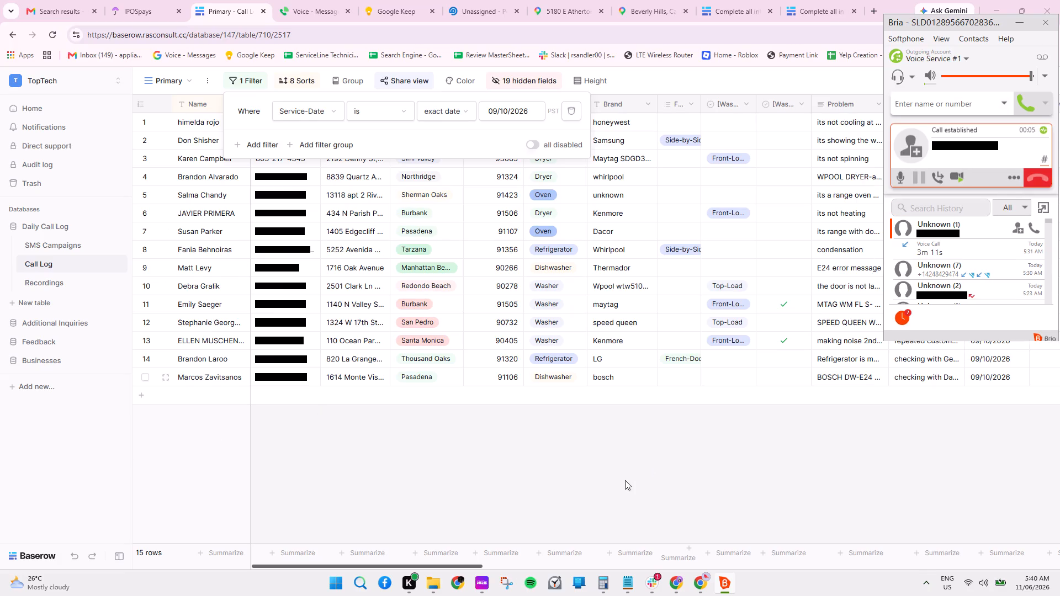
Return to the Call Log in Chrome and review the filtered jobs' service date, time, technician and invoice columns.
left_click(469, 439)
left_click(469, 439)
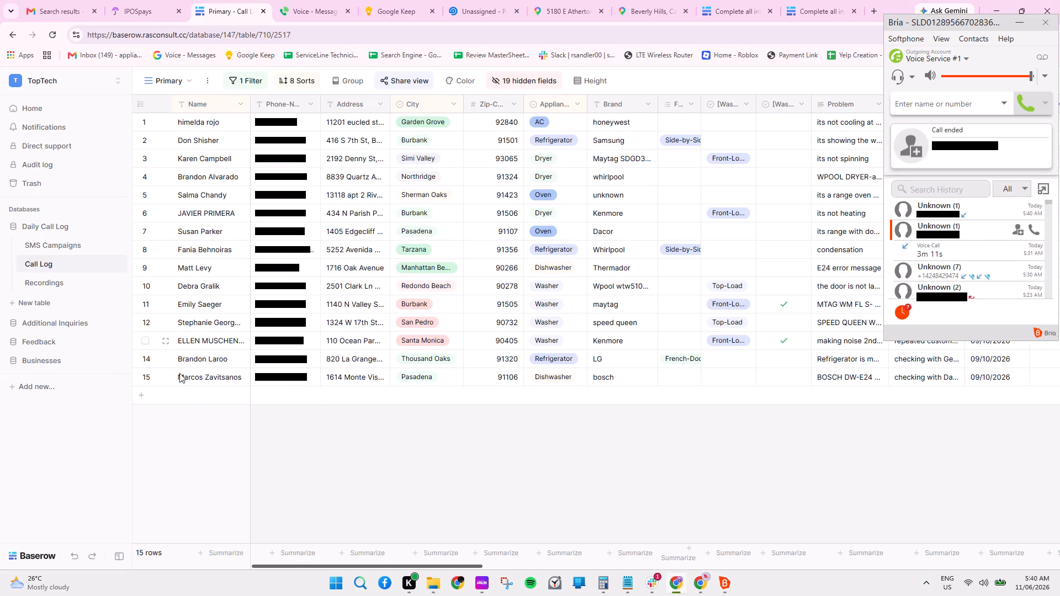
left_click(556, 471)
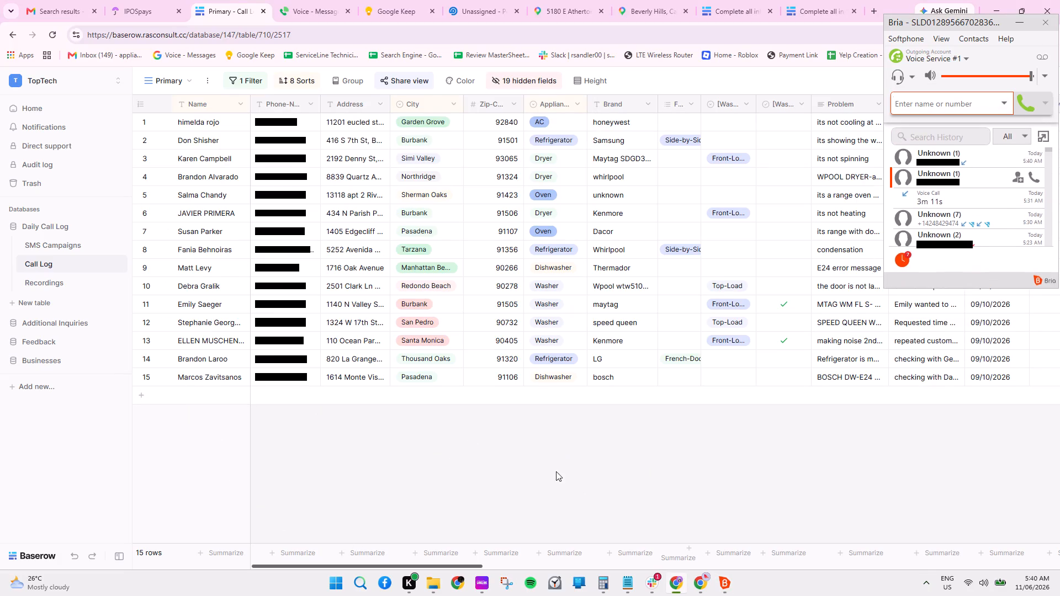
left_click_drag(462, 565, 617, 568)
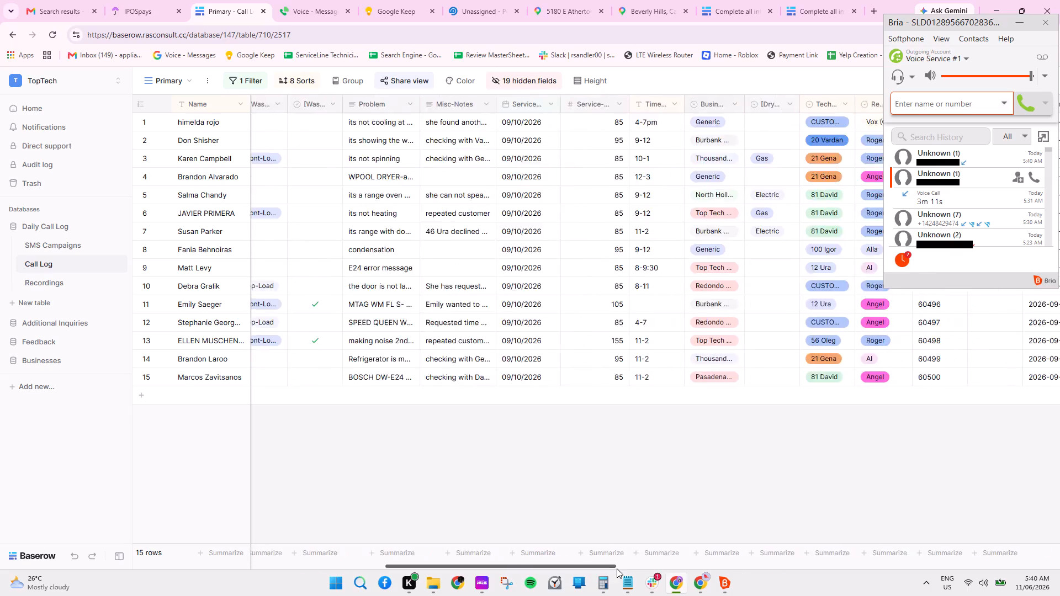
left_click_drag(617, 568, 659, 569)
scroll(269, 357, "up", 4)
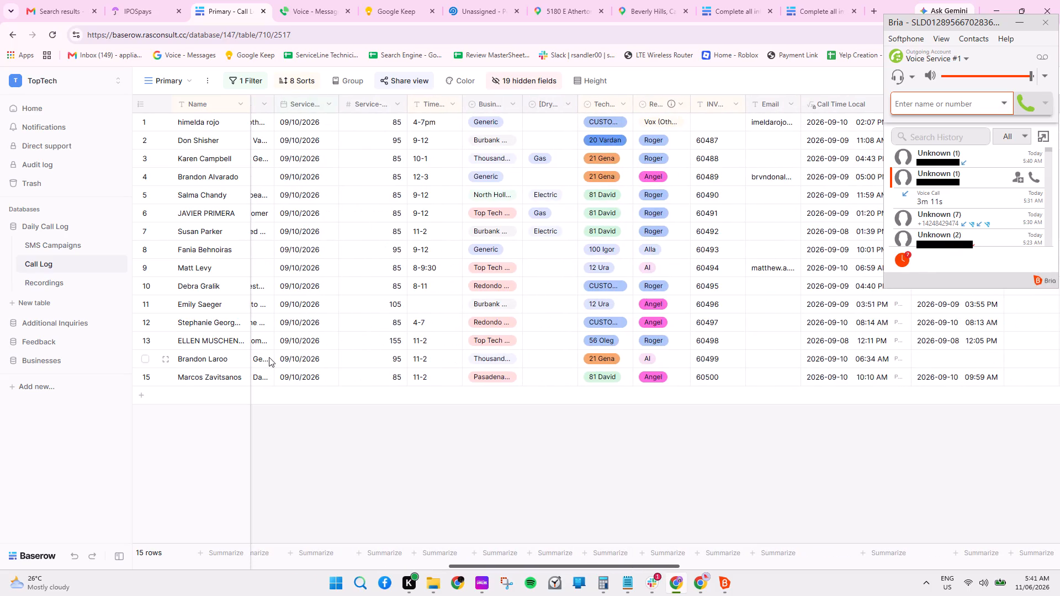
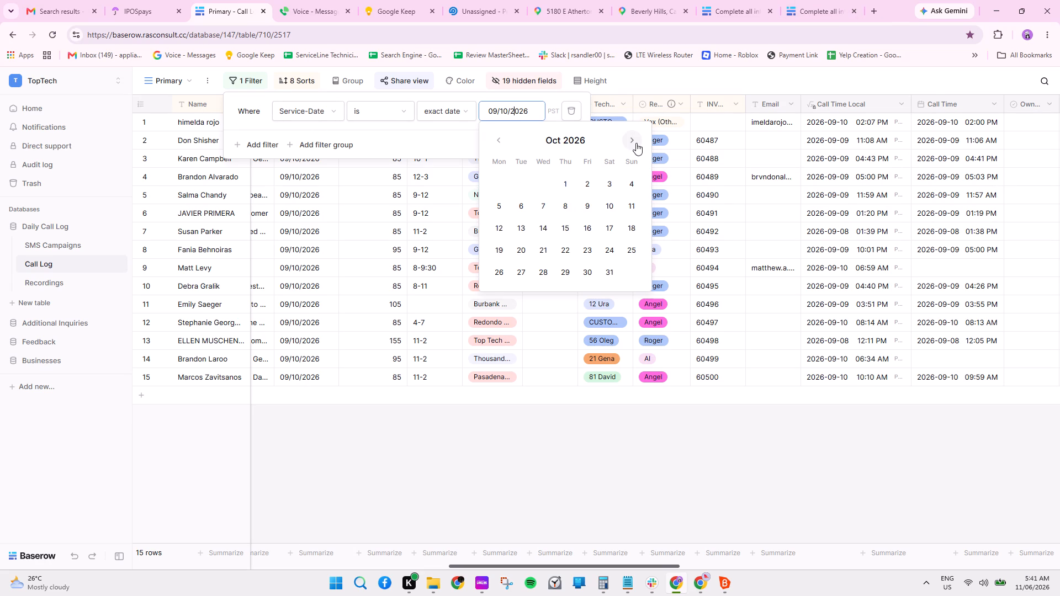
Set the Service-Date filter's exact date to 11/06/2026 in the Call Log.
left_click(636, 143)
left_click(496, 140)
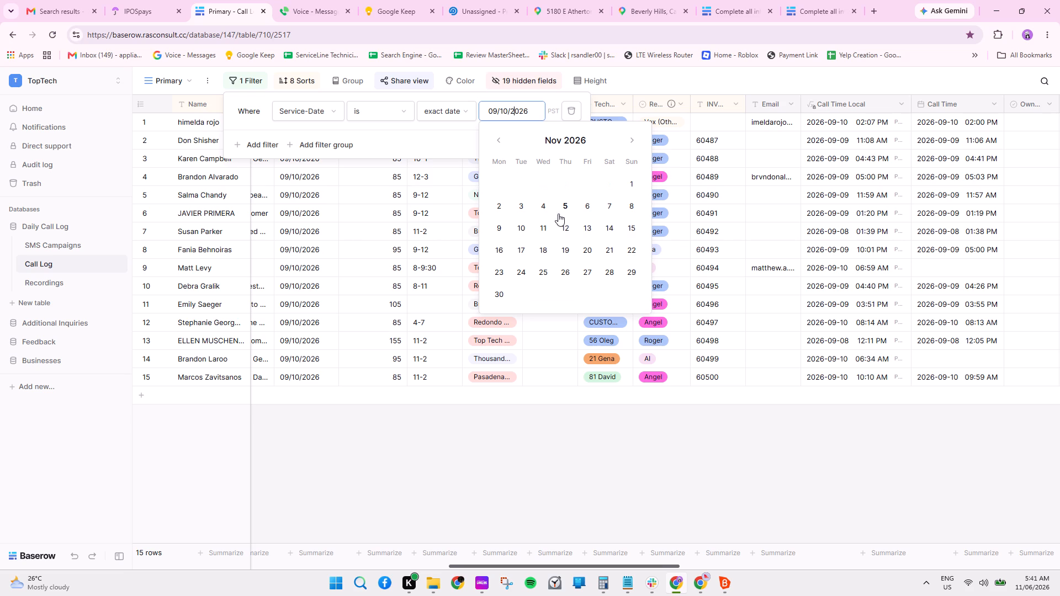
left_click(585, 207)
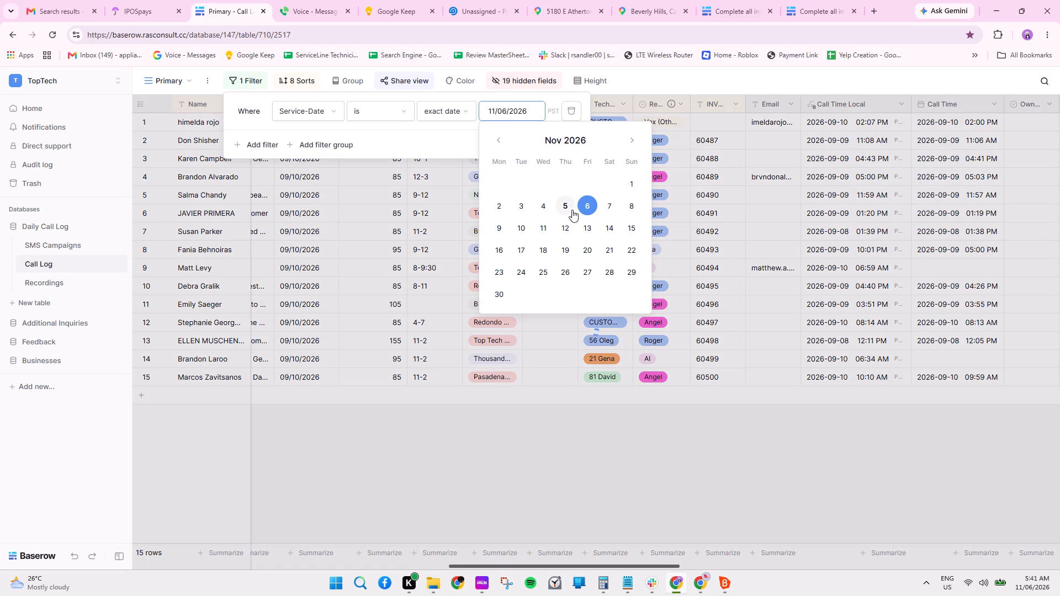
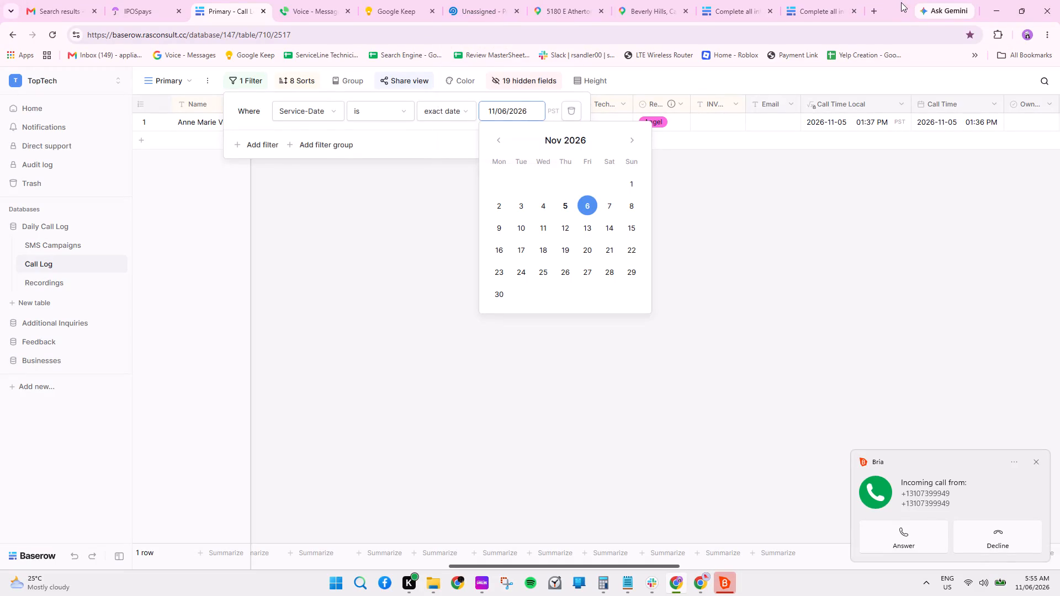
Answer the incoming phone call in Bria.
left_click_drag(1057, 488, 786, 595)
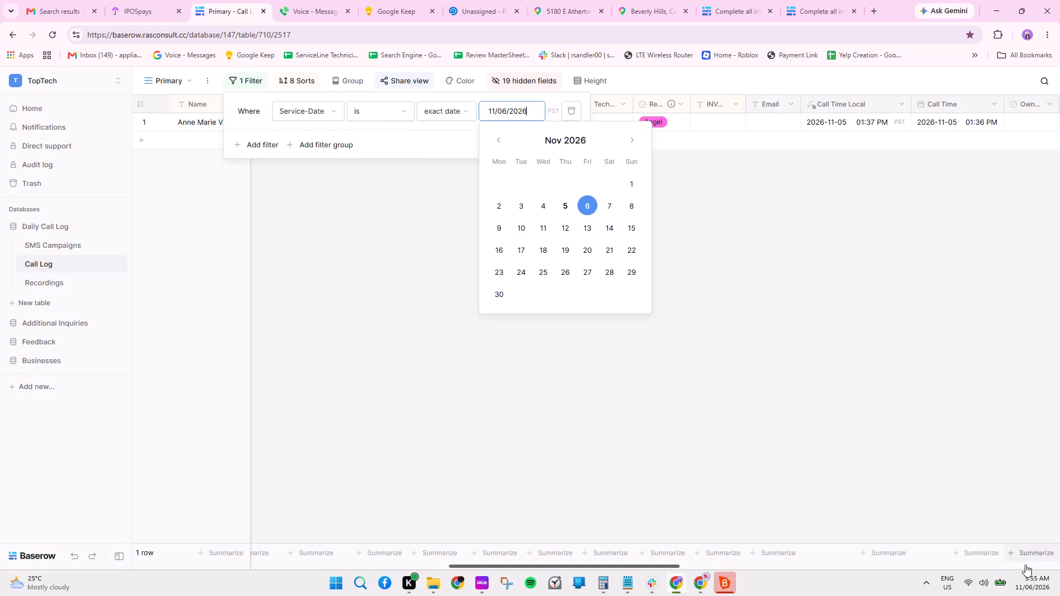
left_click(904, 541)
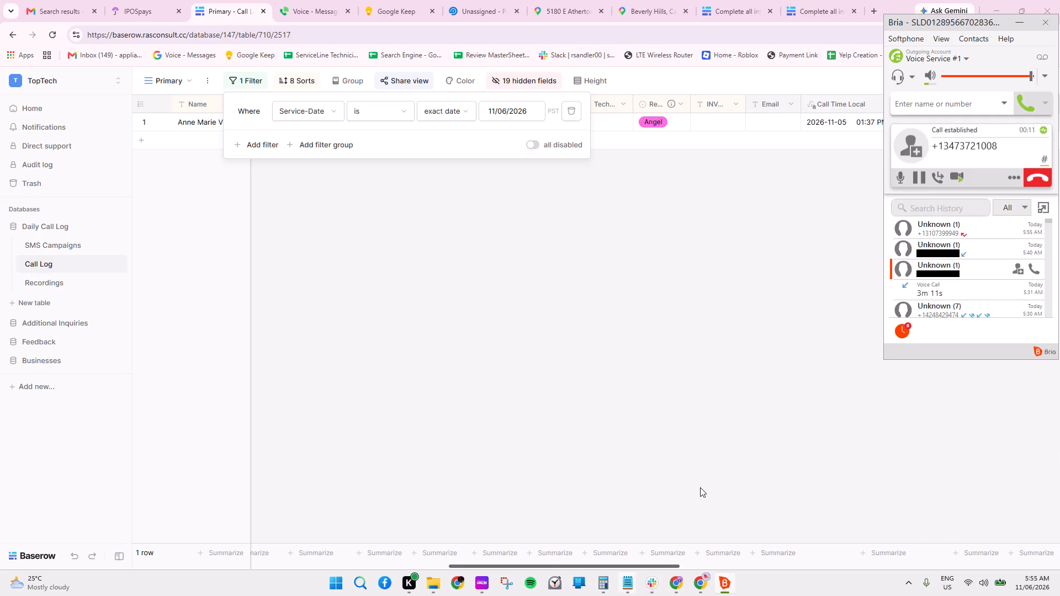
Switch to the Slack direct-message conversation while the call is active.
left_click(654, 584)
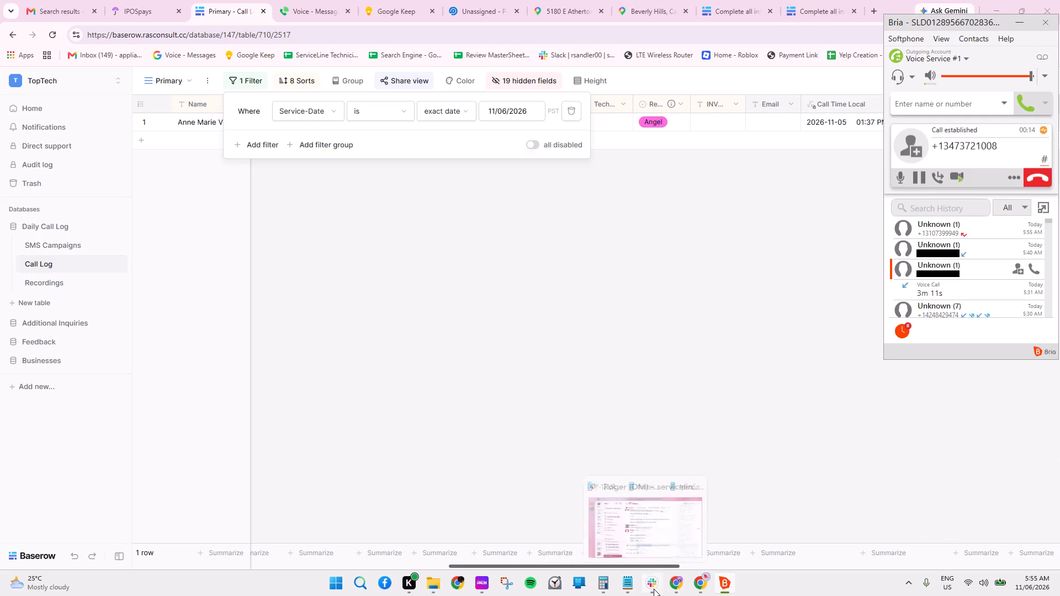
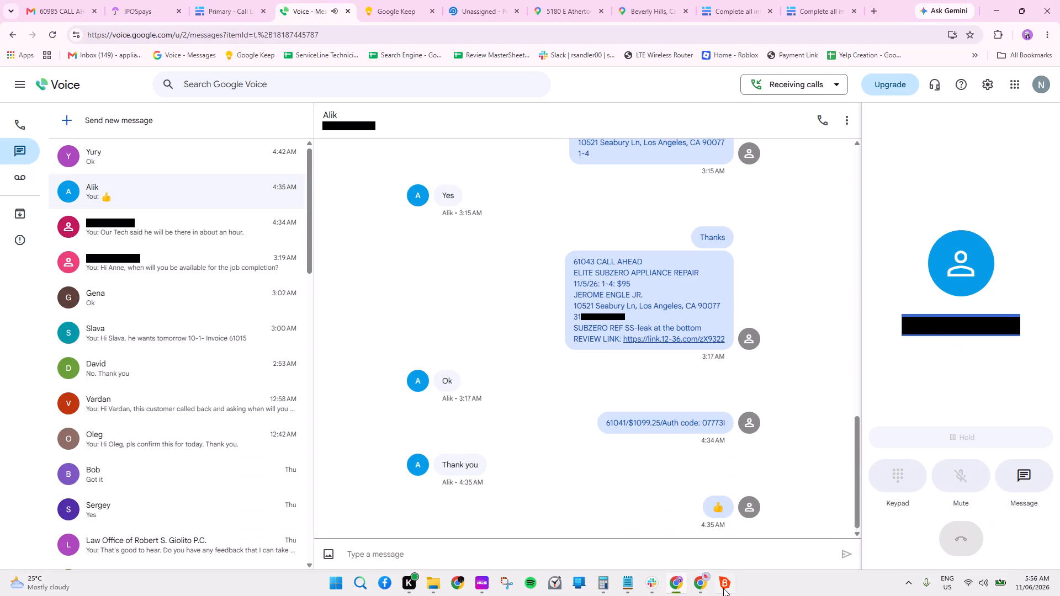
Switch to Bria and hang up the active phone call.
left_click(723, 588)
left_click(1034, 169)
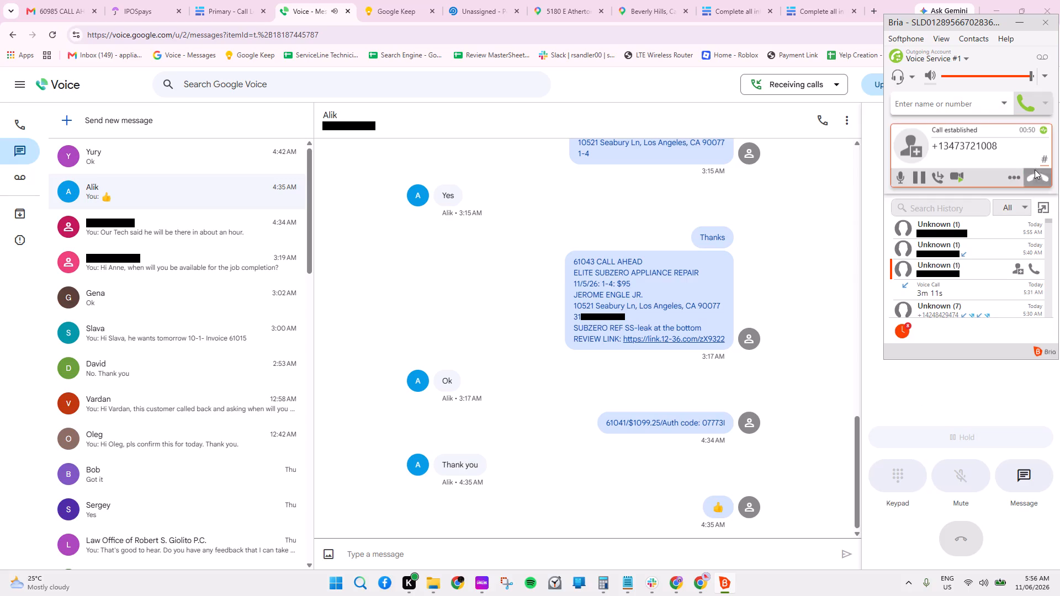
End the active Bria call and return to Google Voice.
left_click(932, 397)
left_click(762, 206)
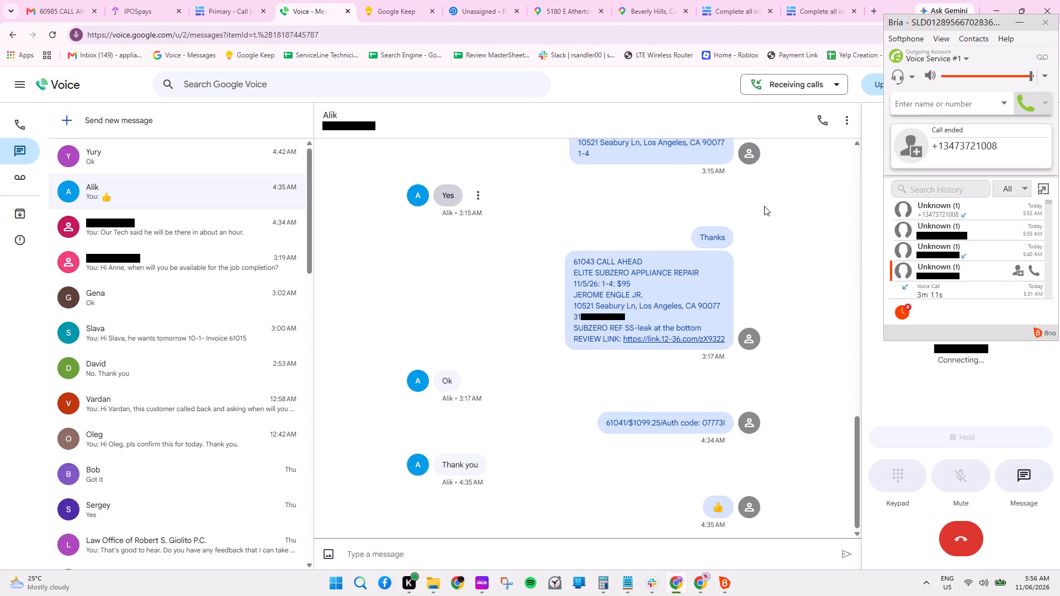
Hang up the outgoing Google Voice call to Mel.
left_click(931, 382)
left_click(953, 544)
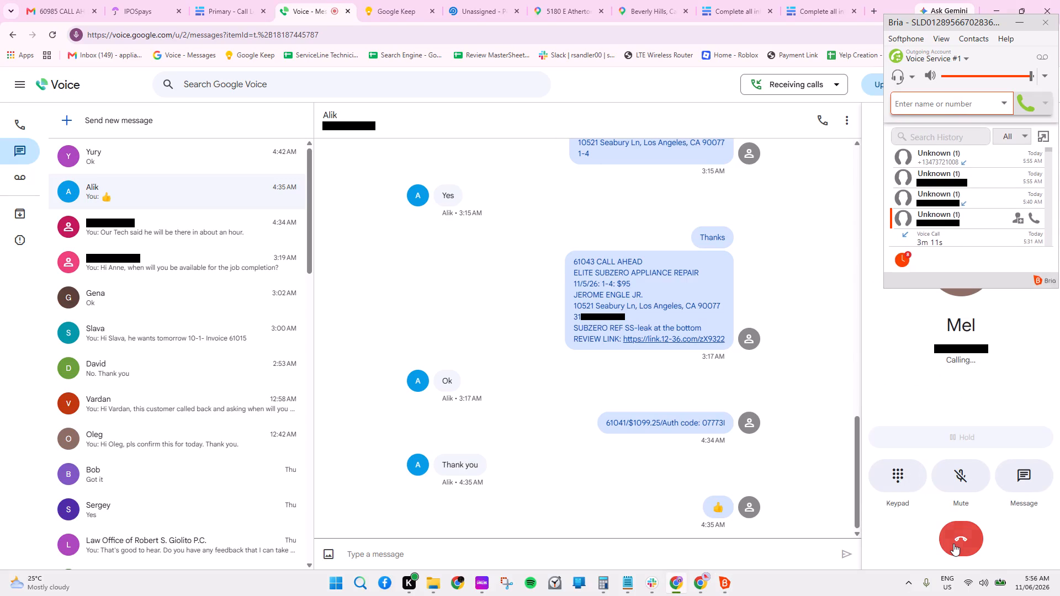
Call back the most recent number in the Google Voice call history.
left_click(13, 118)
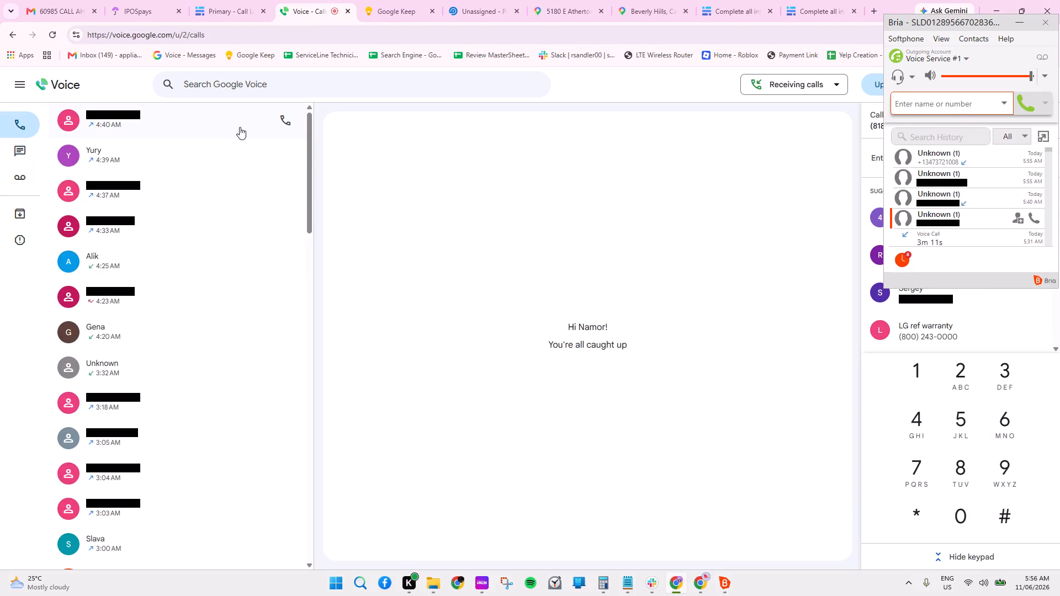
left_click(283, 120)
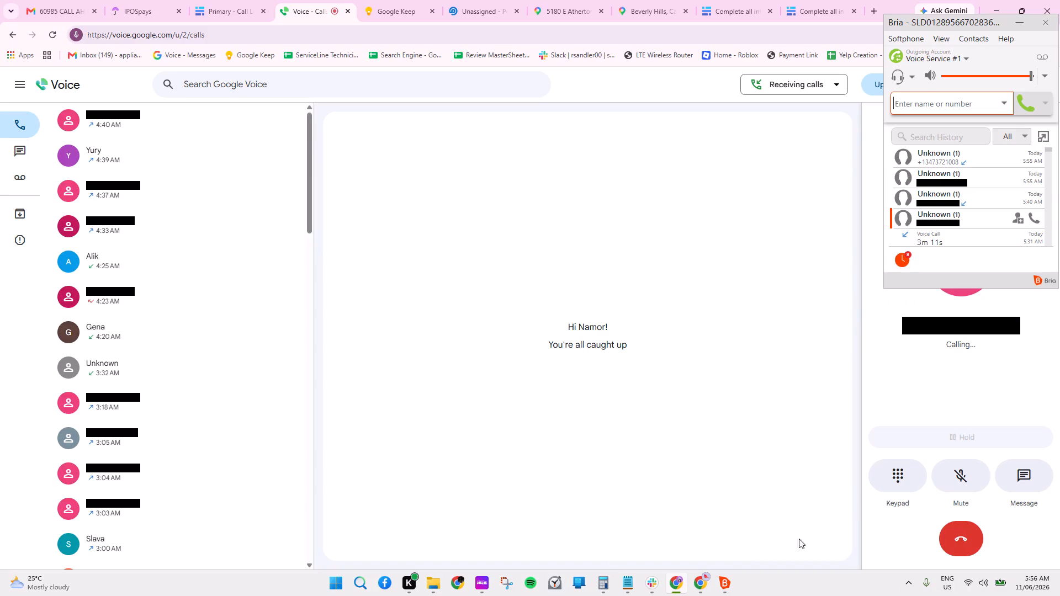
Open Yury's 4:39 AM entry in the call history to view the call details.
left_click(189, 164)
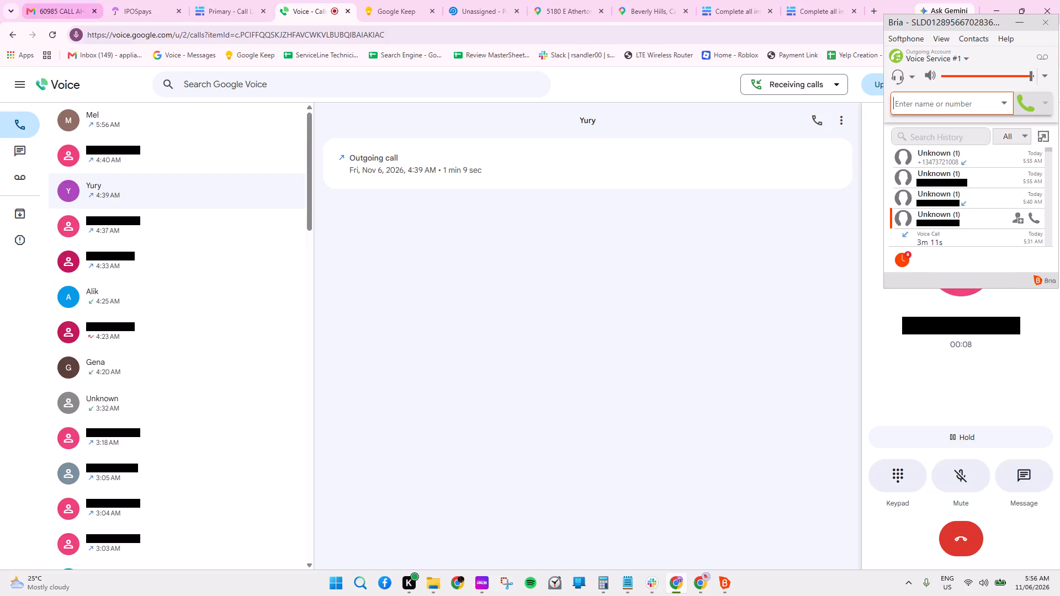
left_click(598, 448)
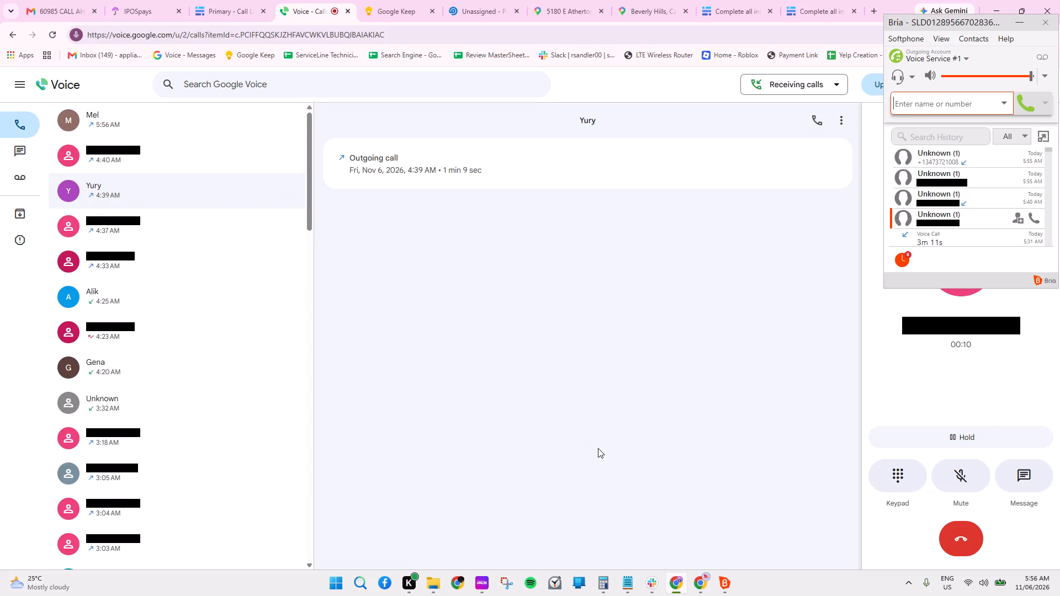
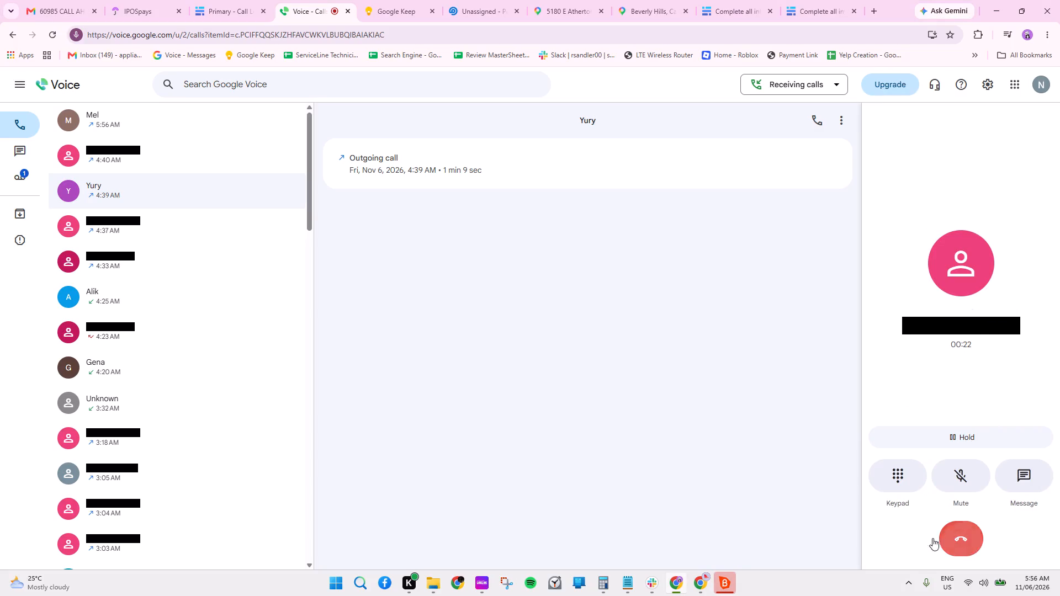
Open the newest voicemail in Google Voice, about confirming tomorrow's 9-12 repair, and call its sender back.
left_click(6, 175)
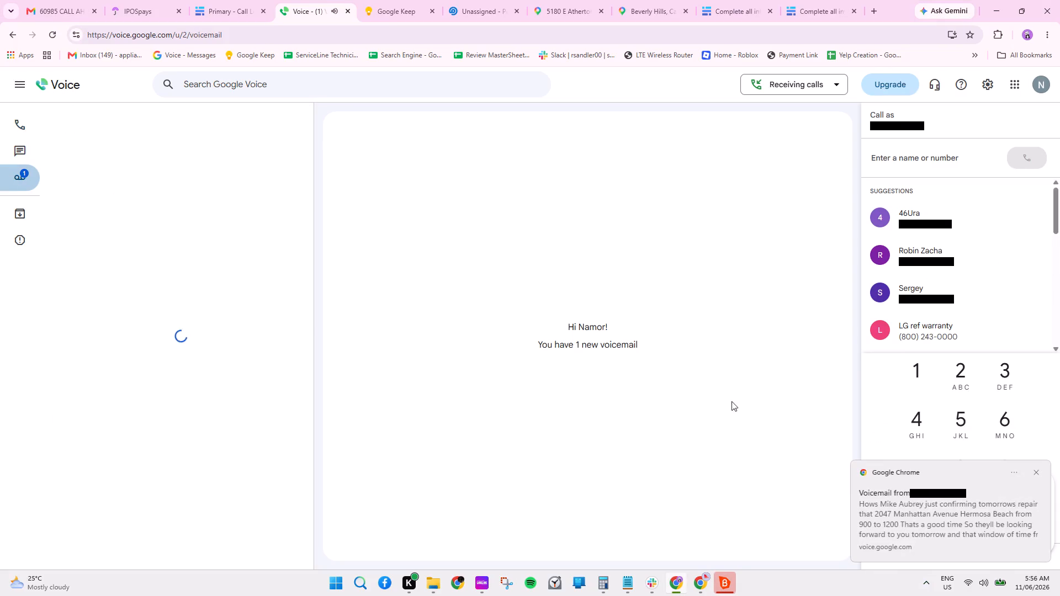
left_click(725, 581)
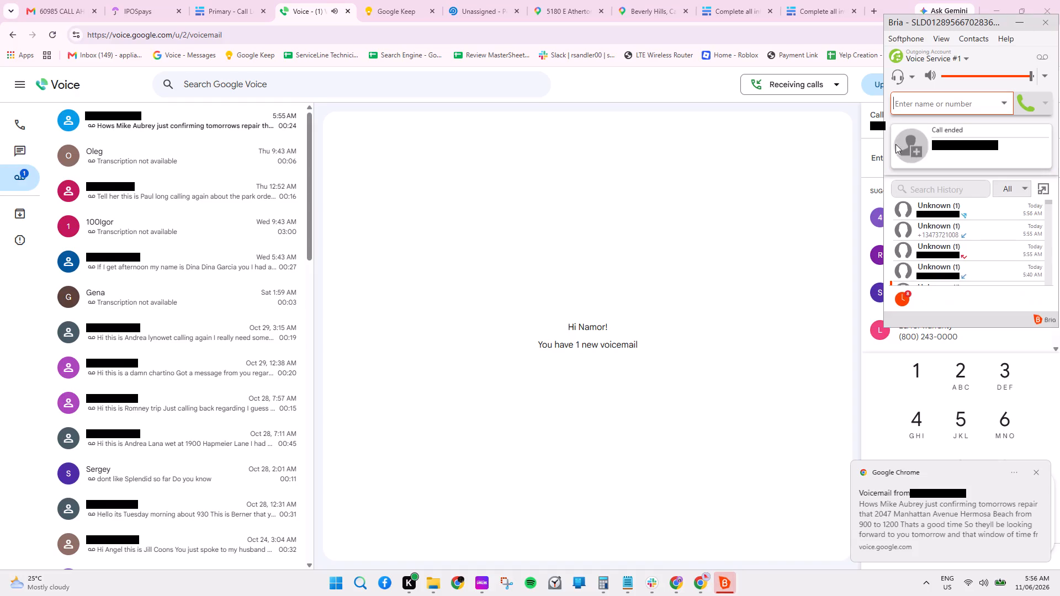
left_click(215, 124)
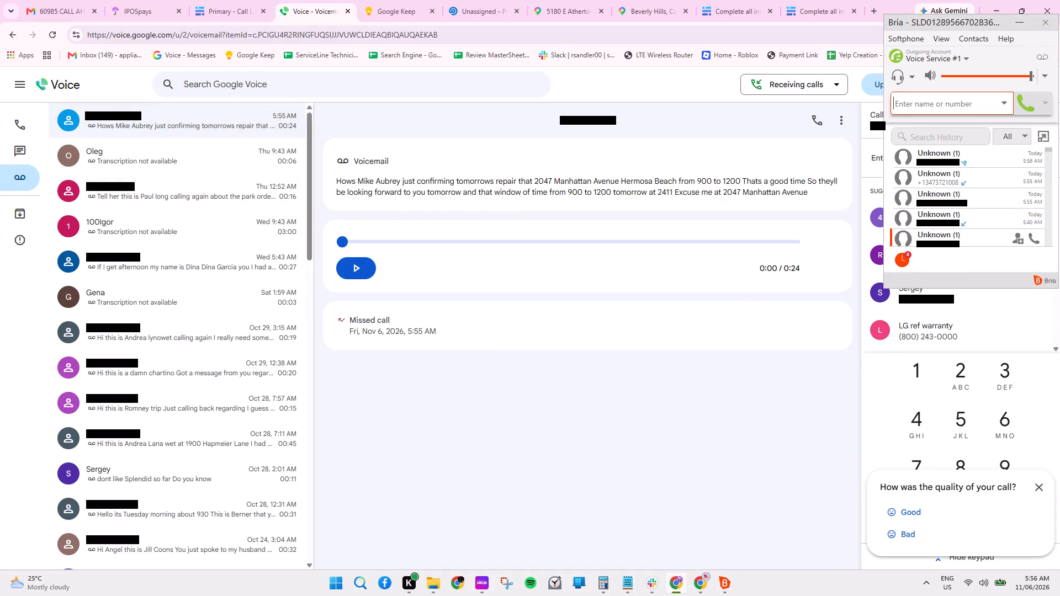
left_click(809, 116)
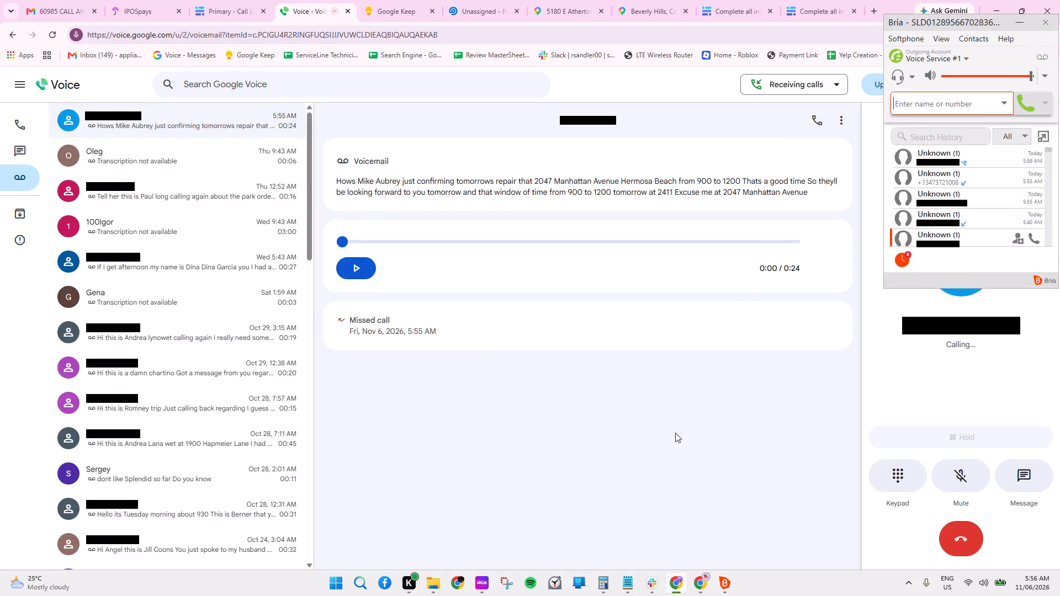
left_click(675, 433)
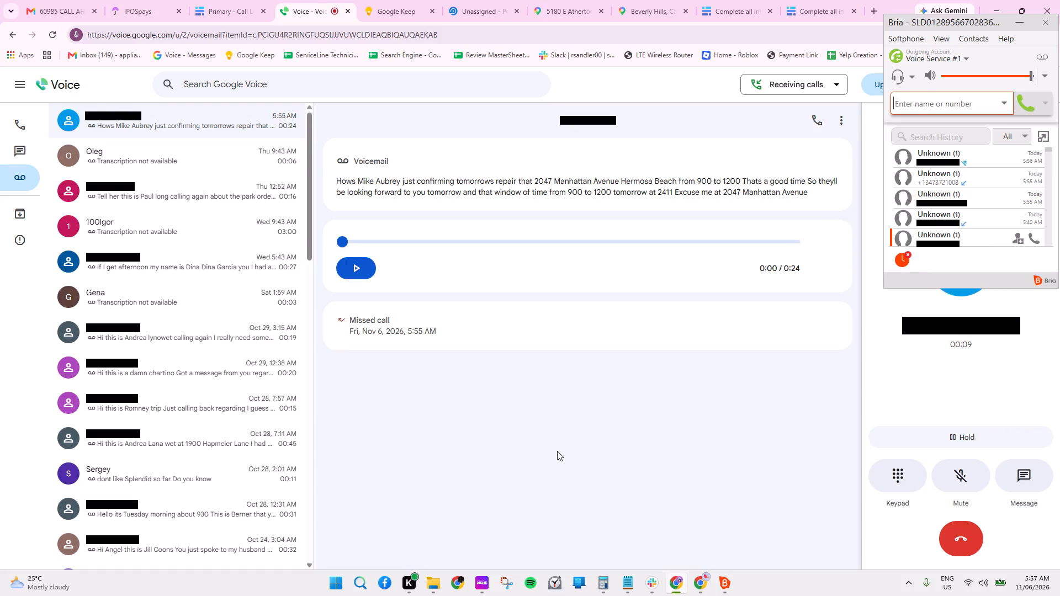
left_click(646, 470)
Look through the Google Voice message thread with Yury for the dryer job that the voicemail refers to.
left_click(19, 147)
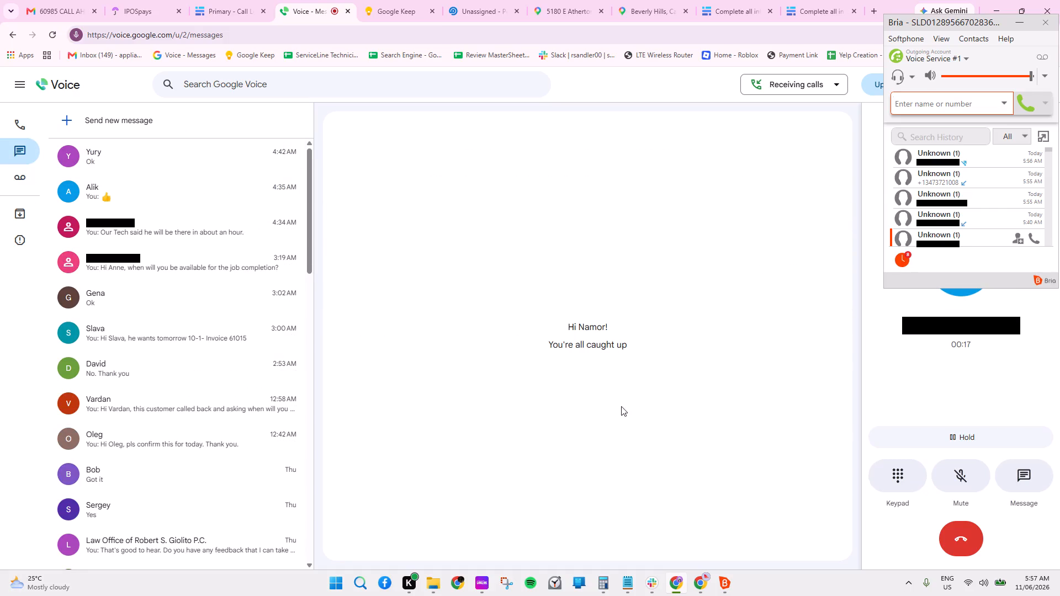
left_click(632, 459)
left_click(141, 165)
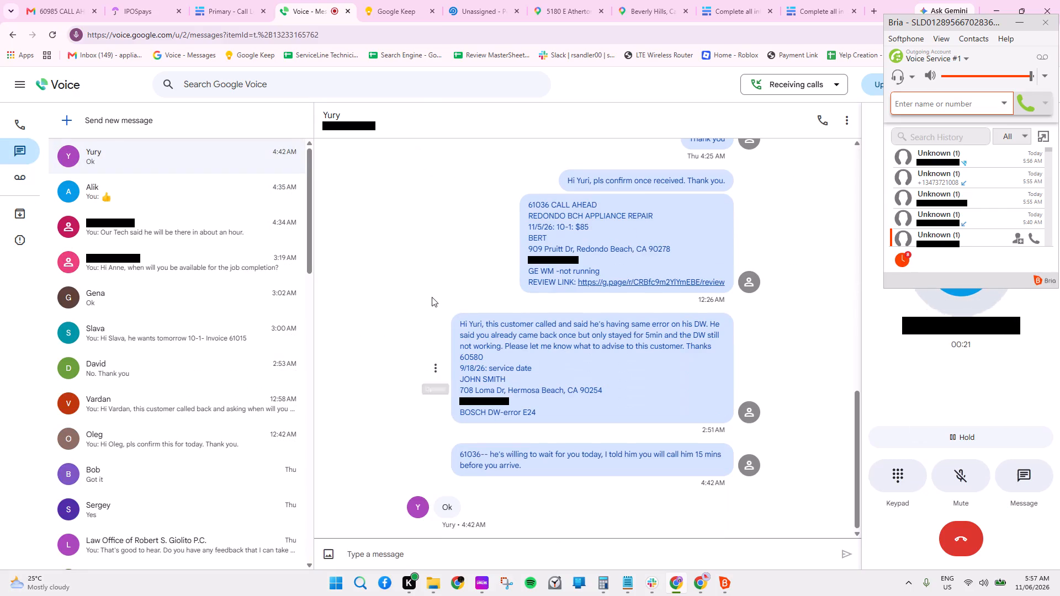
scroll(433, 264, "up", 5)
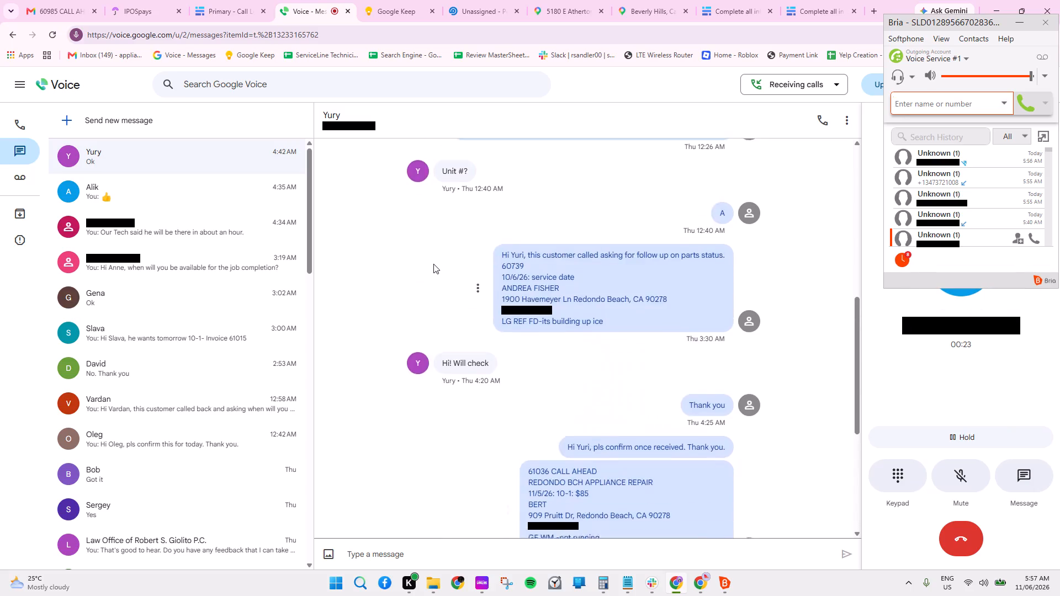
scroll(433, 264, "up", 10)
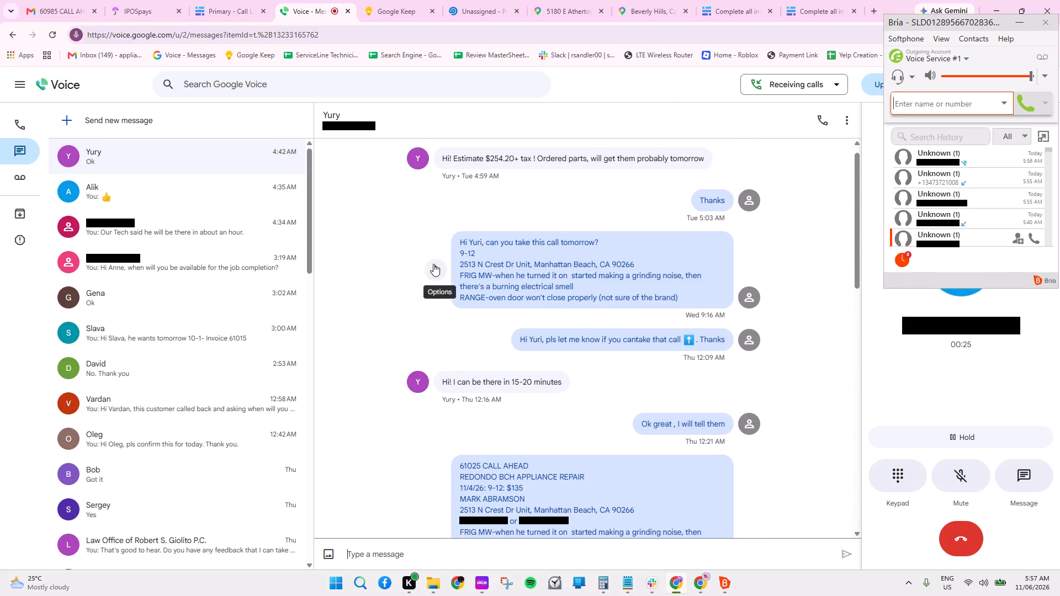
scroll(433, 264, "up", 10)
scroll(591, 247, "up", 3)
scroll(662, 261, "up", 4)
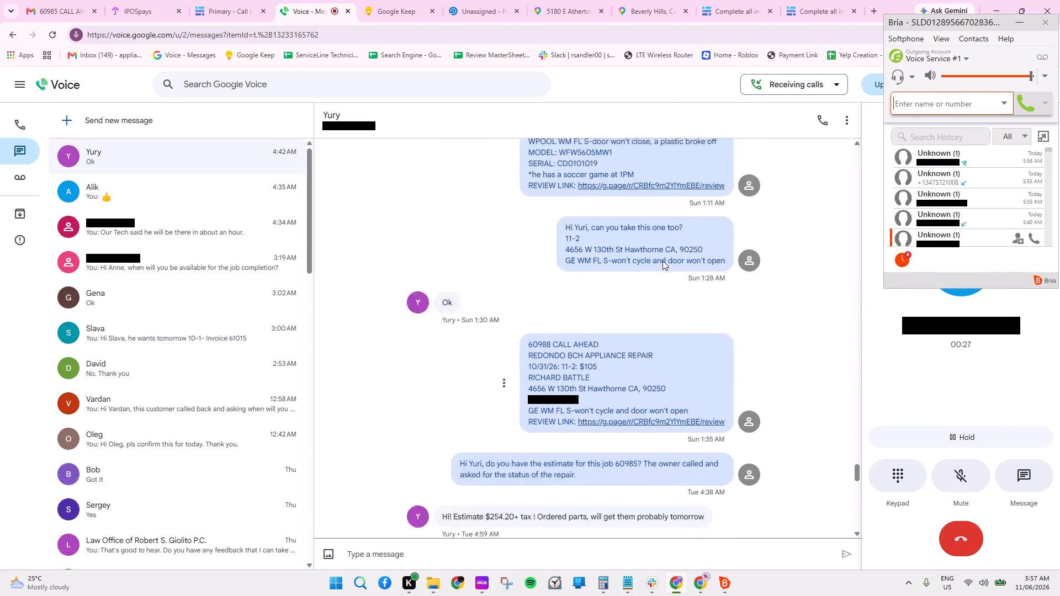
scroll(662, 260, "up", 2)
scroll(579, 324, "up", 1)
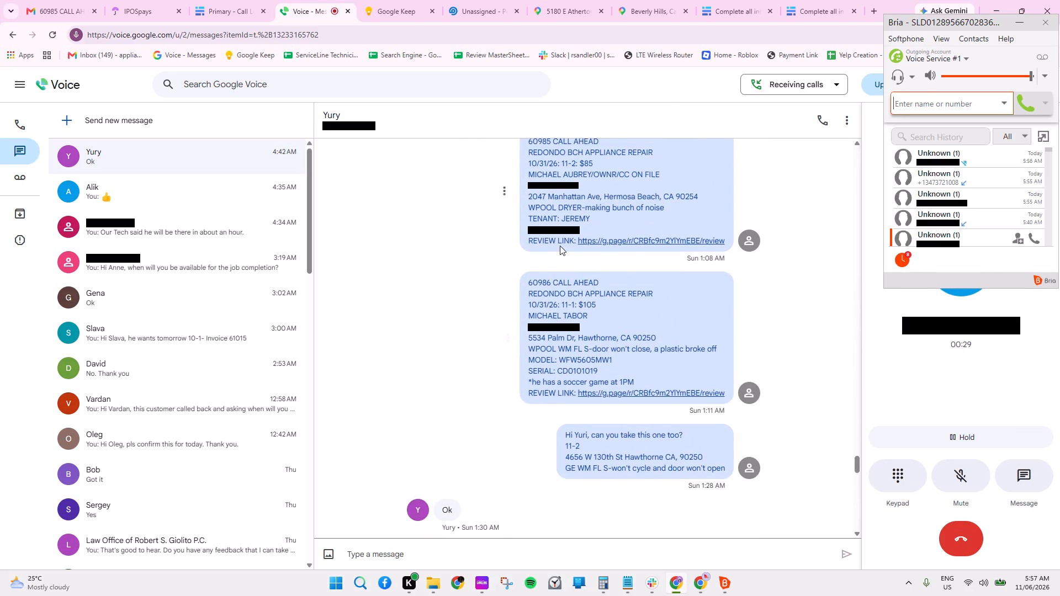
scroll(560, 246, "up", 1)
Hang up the active Google Voice call.
left_click(956, 545)
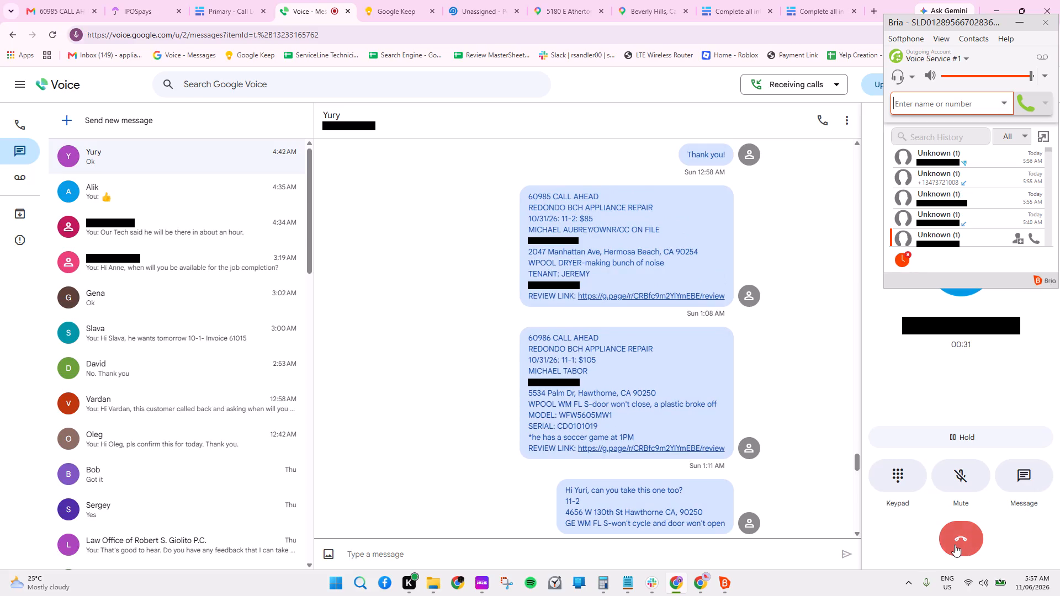
double_click(538, 196)
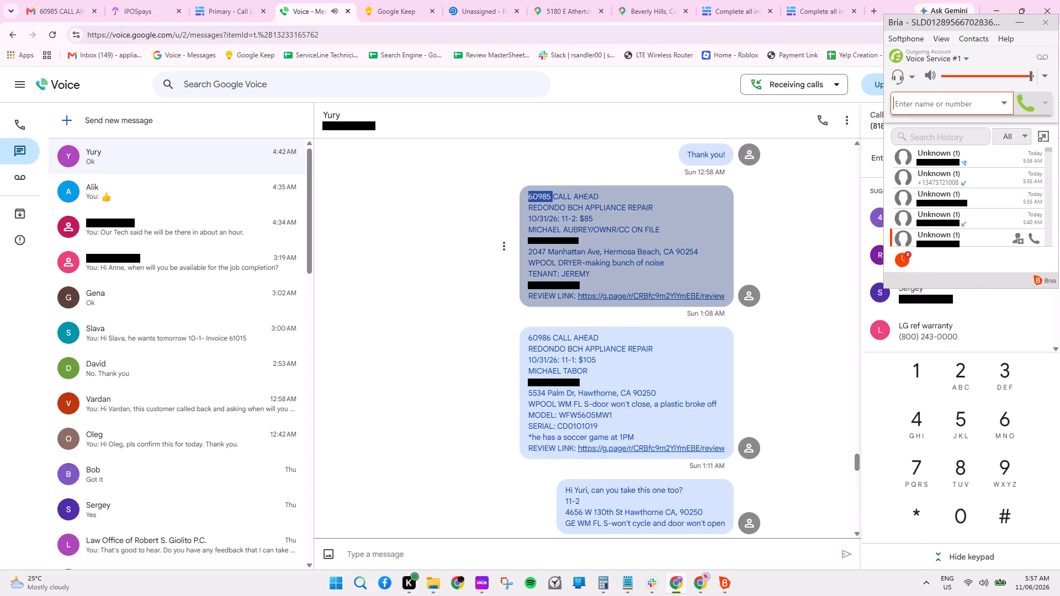
key("ctrl+c")
left_click(442, 560)
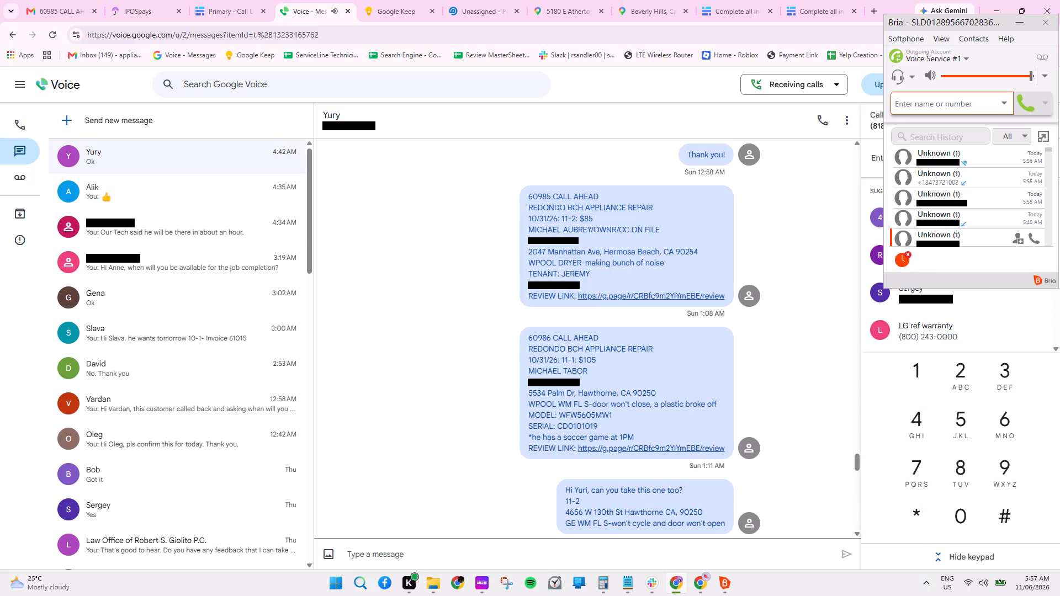
type("Hi Yuri")
type(", they want to")
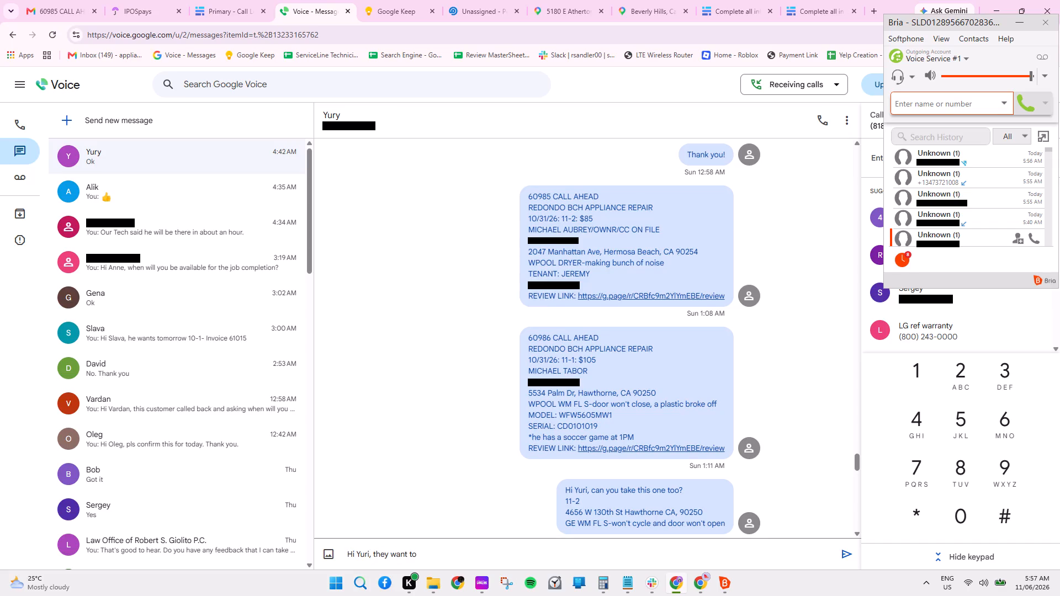
key("BackSpace")
key("BackSpace")
type("you to install tomor")
key("BackSpace")
key("BackSpace")
key("BackSpace")
key("BackSpace")
type("he parts tomorrow 9-12")
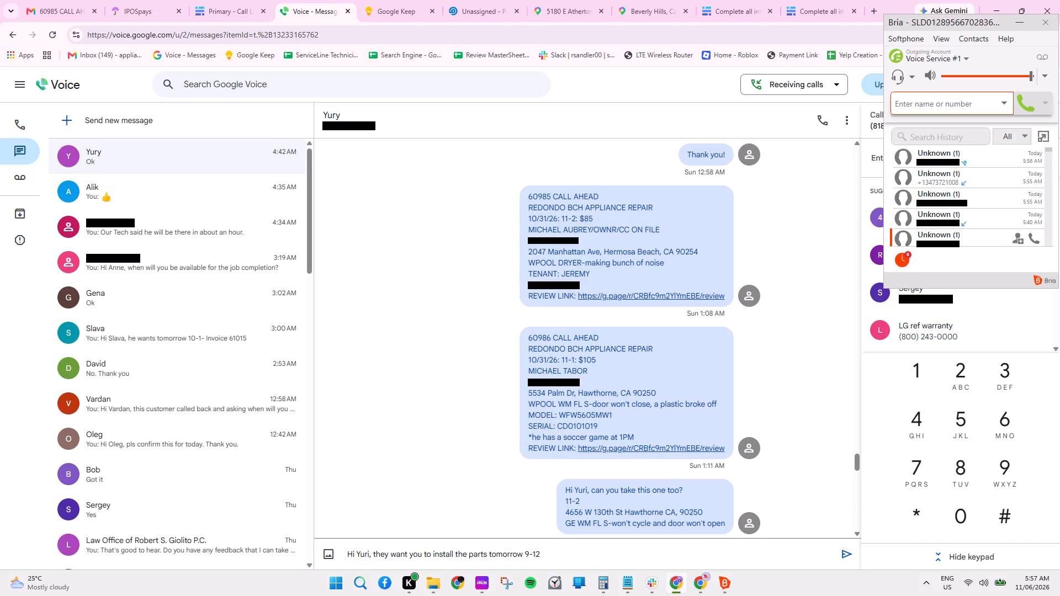
type(", invoice")
key("space")
key("ctrl+v")
key("BackSpace")
type(". Pls confirm")
key("period")
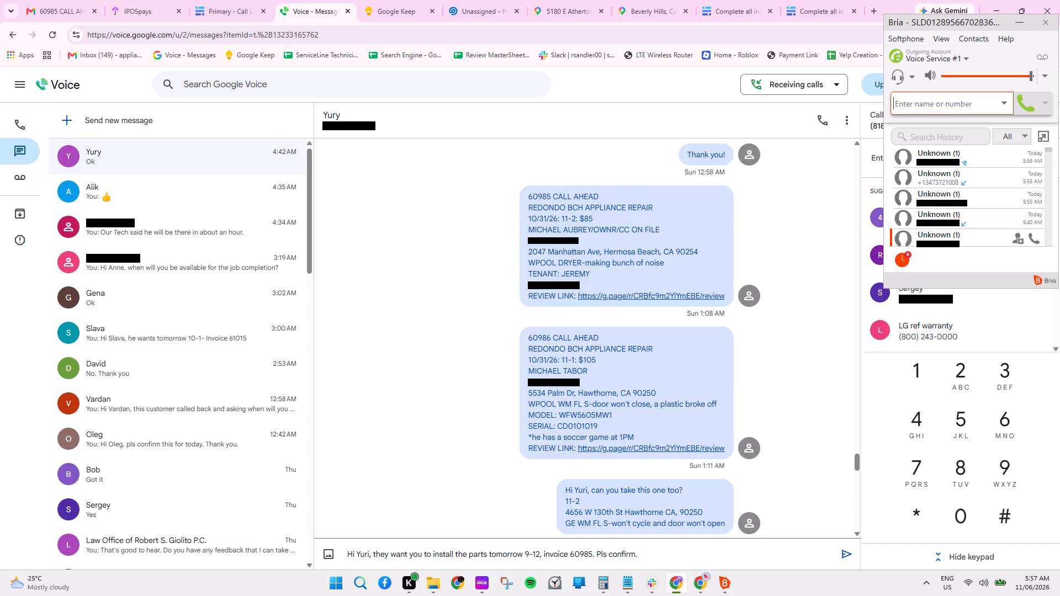
key("Return")
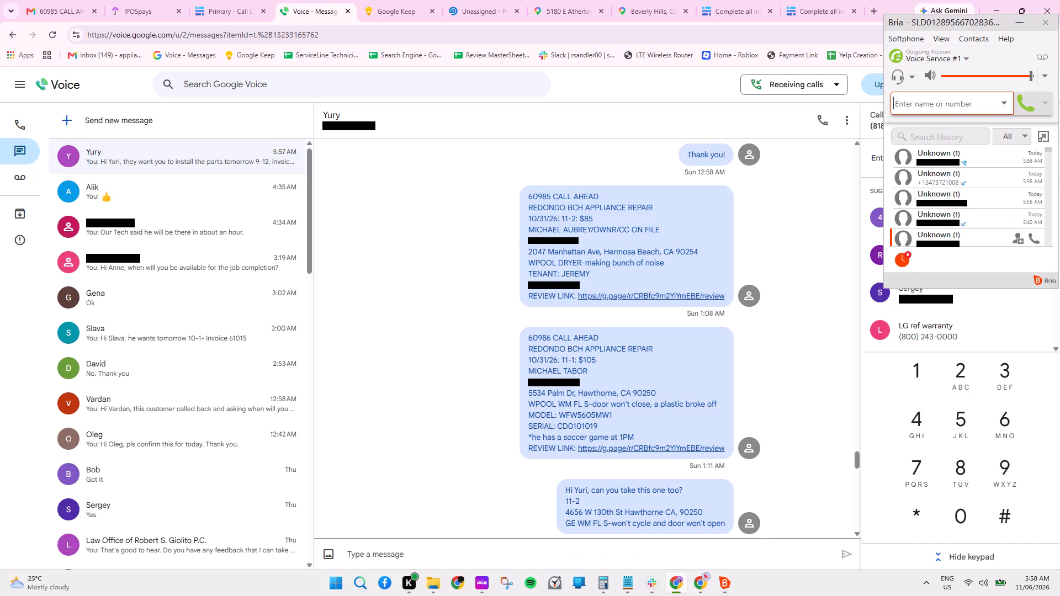
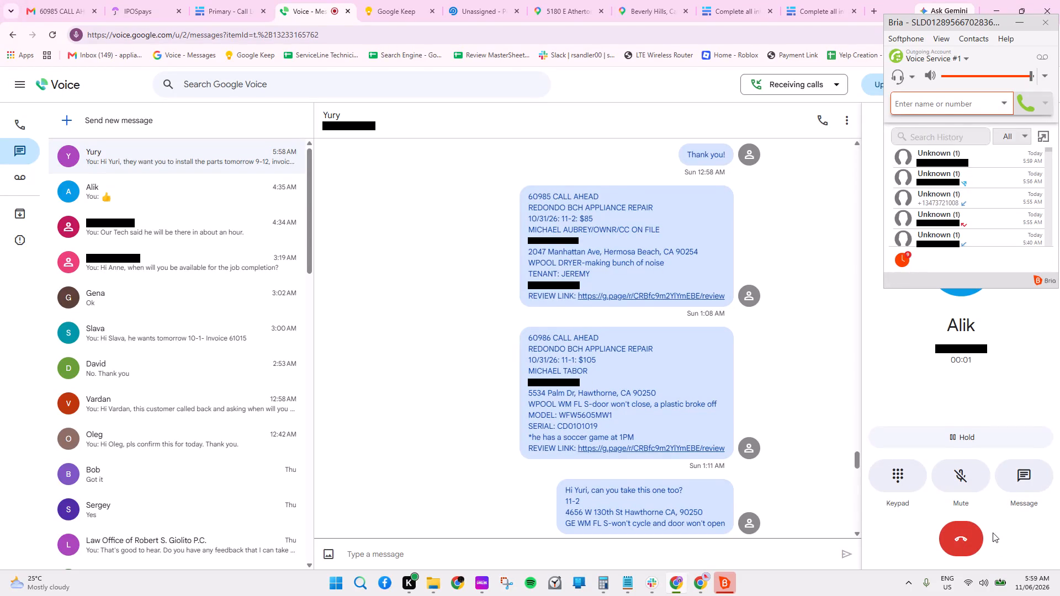
Open the message thread with Alik from the active Google Voice call.
left_click(1020, 471)
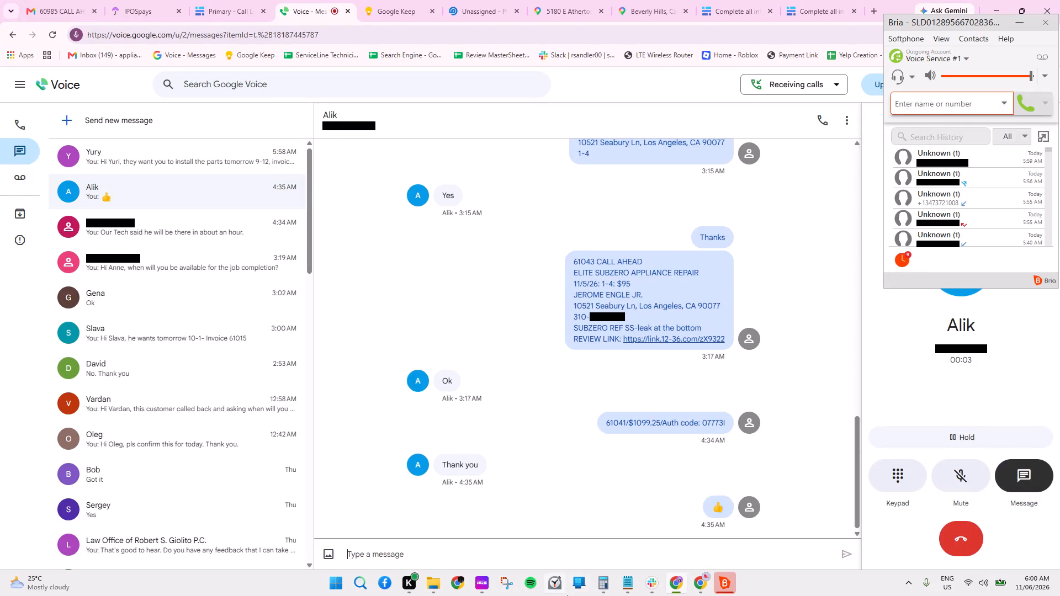
left_click(590, 555)
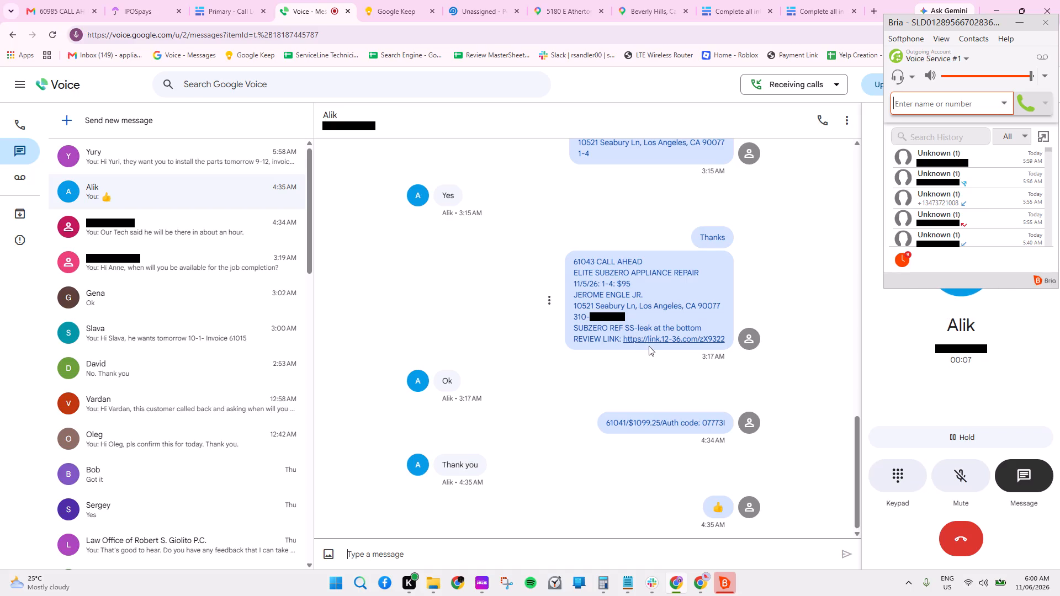
Switch to the Baserow Call Log and set the Service-Date filter to the exact date 11/05/2026.
left_click(230, 10)
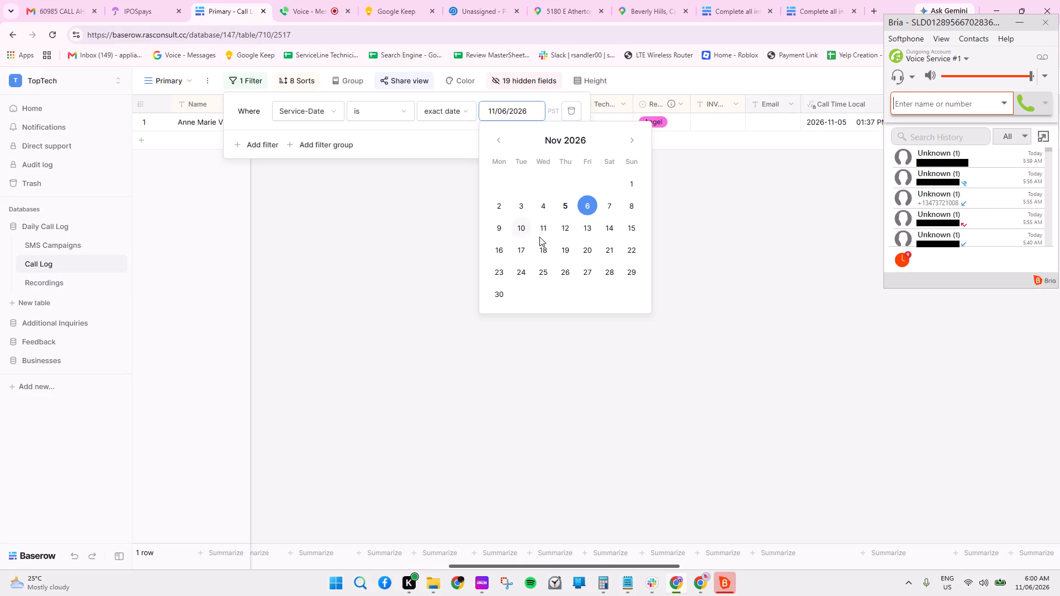
left_click(562, 200)
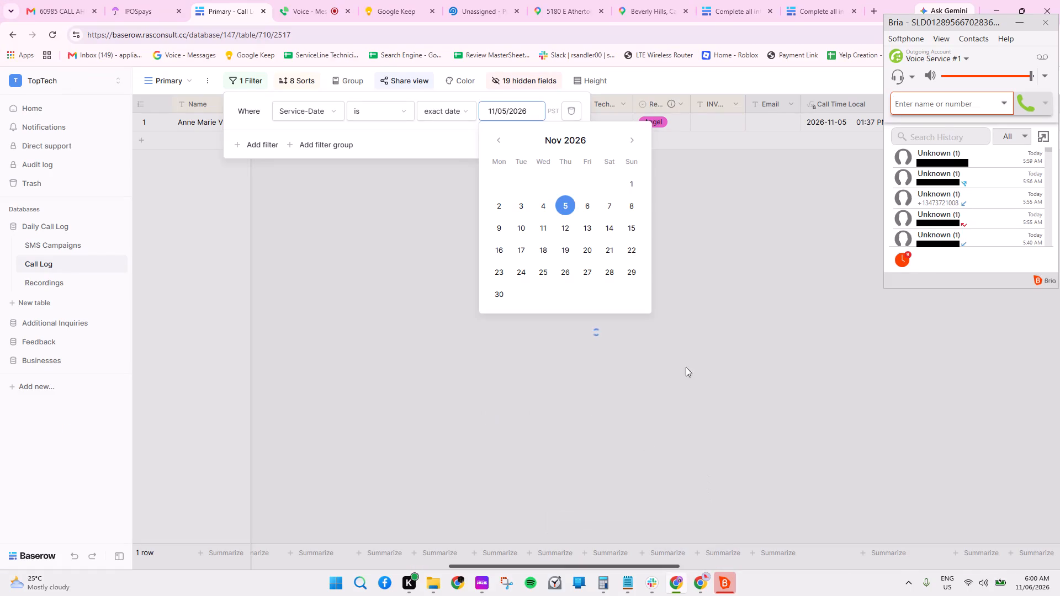
left_click(700, 412)
Switch the computer's Wi-Fi connection to the GFiber_CEF1D network.
left_click(967, 579)
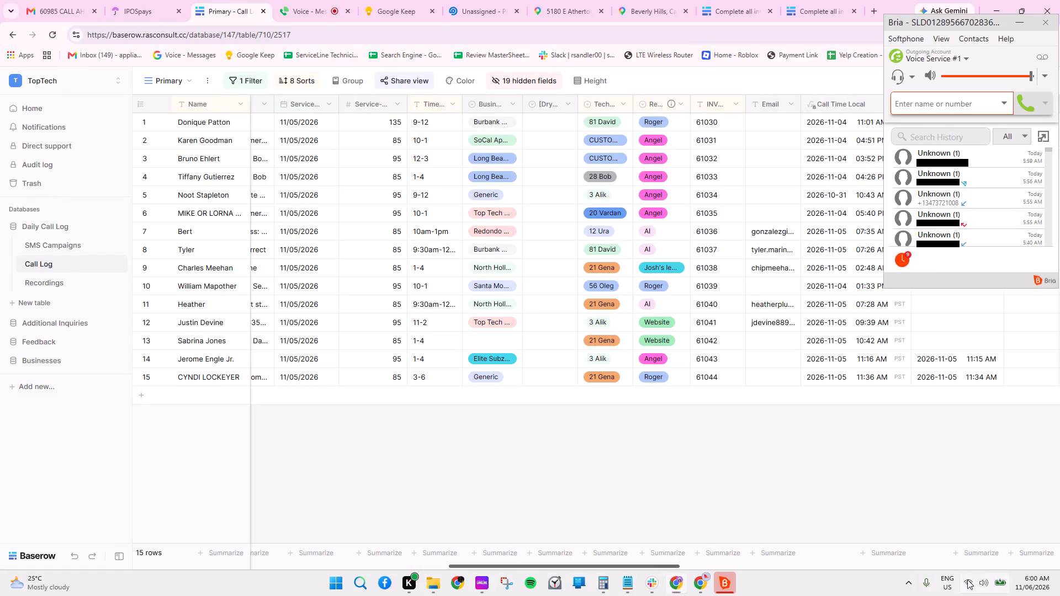
left_click(908, 381)
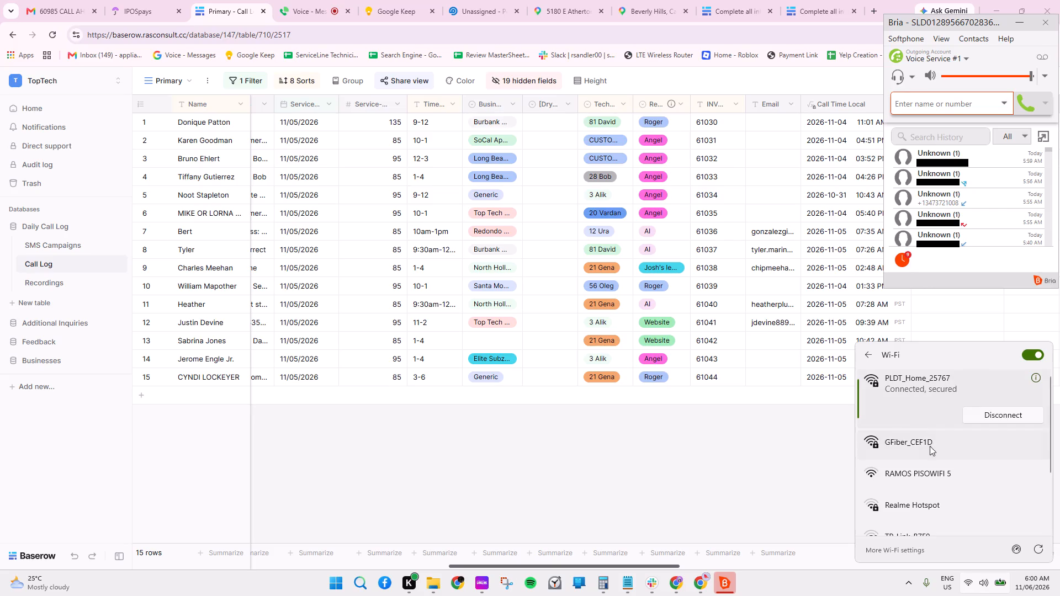
left_click(928, 446)
left_click(997, 466)
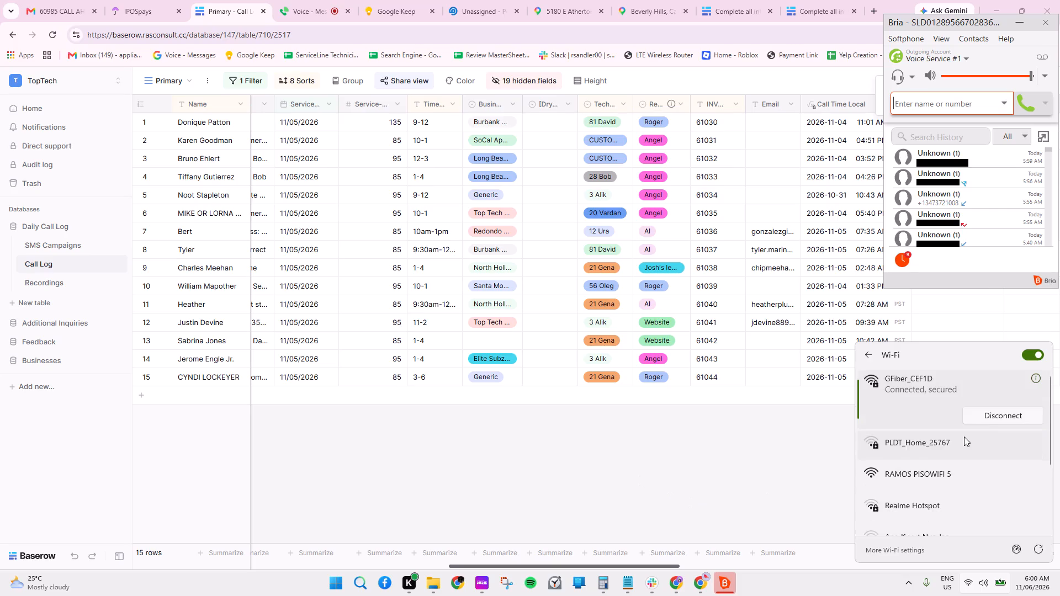
left_click(754, 478)
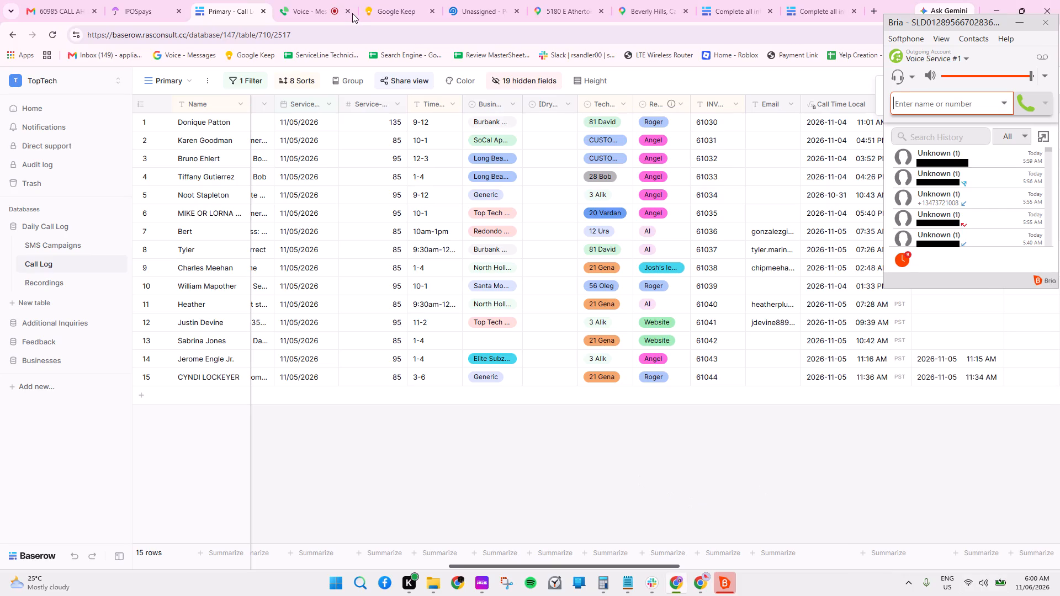
Check Alik's Google Voice message thread again and return to the Baserow Call Log.
left_click(329, 5)
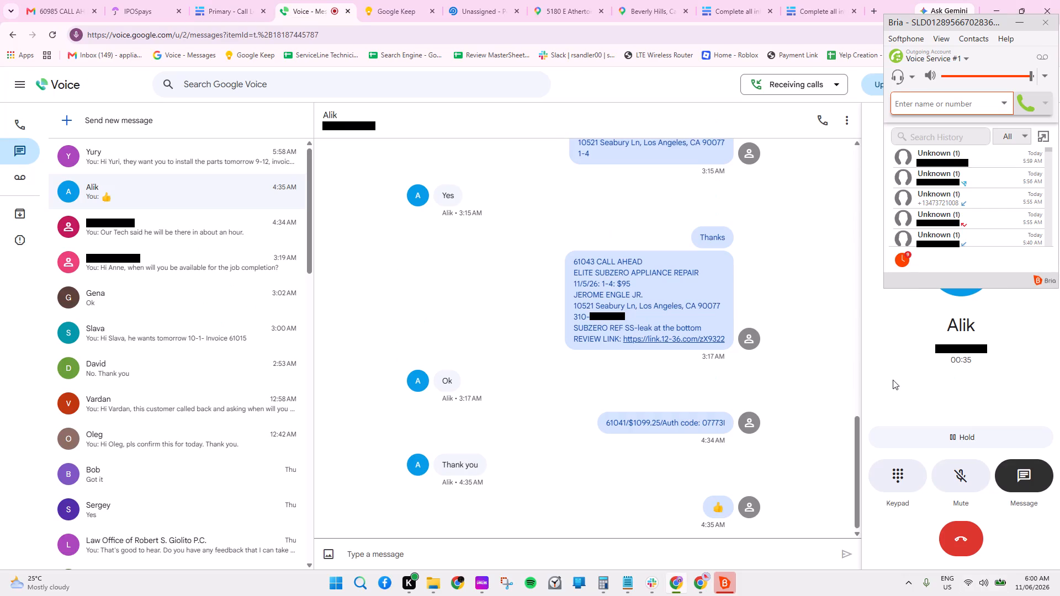
left_click(663, 561)
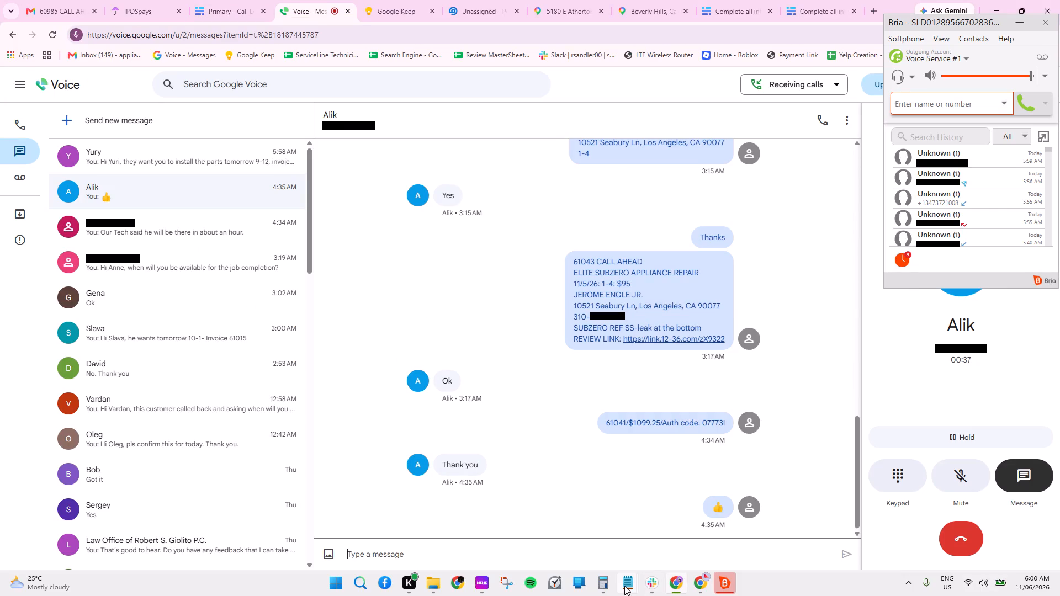
left_click(624, 586)
left_click(225, 10)
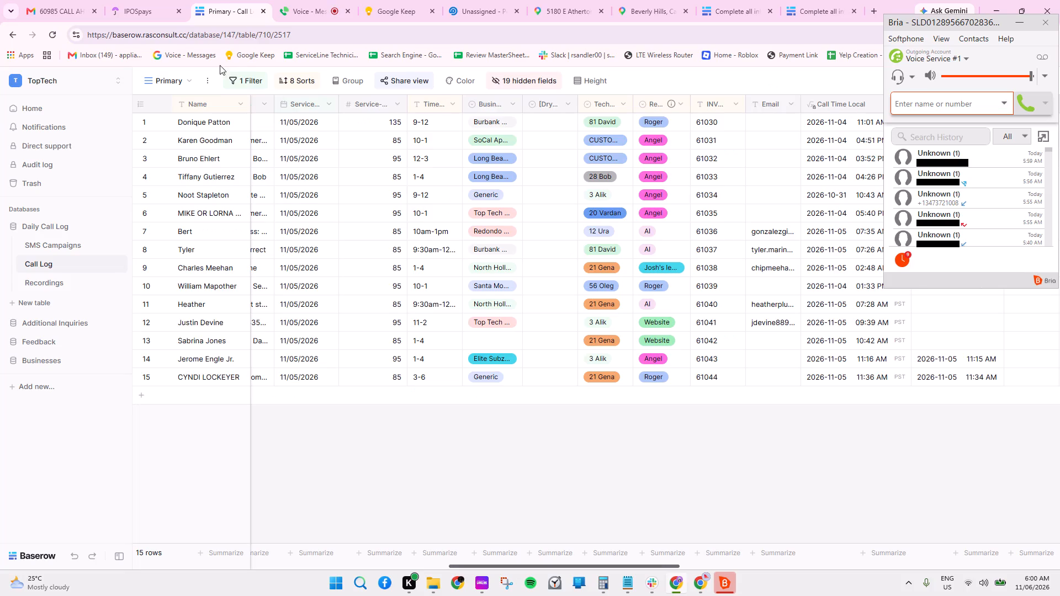
left_click(596, 471)
scroll(682, 256, "down", 2)
left_click(166, 361)
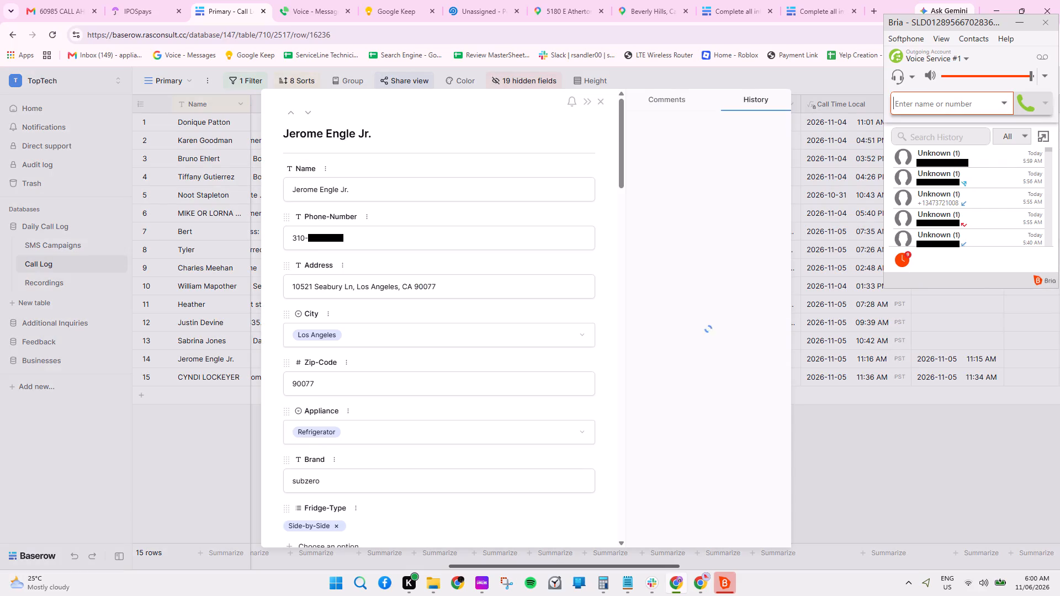
Switch to Google Voice, dismiss the call notification, and retry the disconnected call with Alik.
left_click(327, 1)
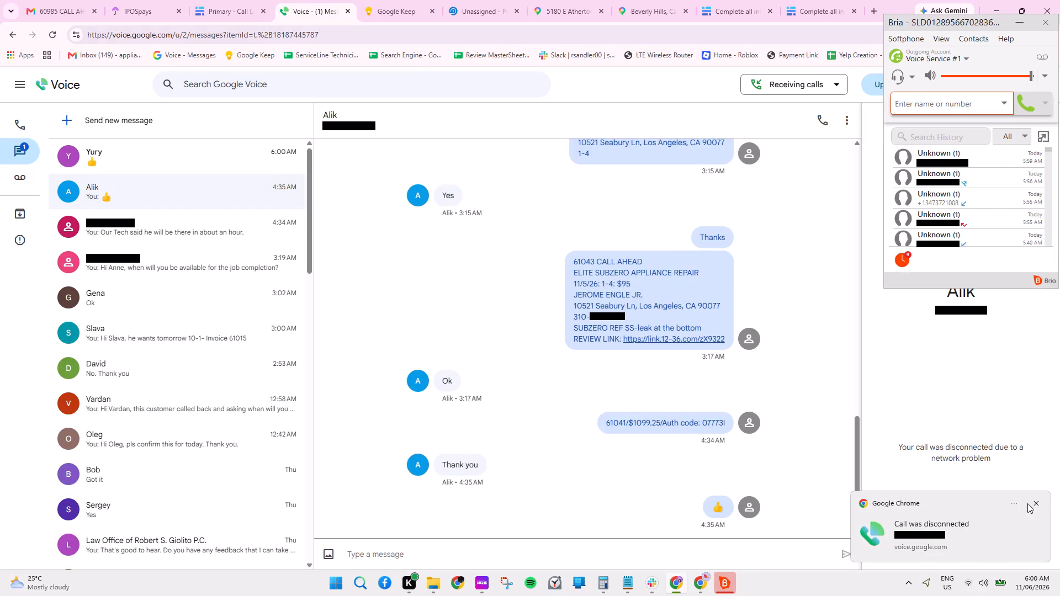
left_click(1032, 504)
left_click(914, 532)
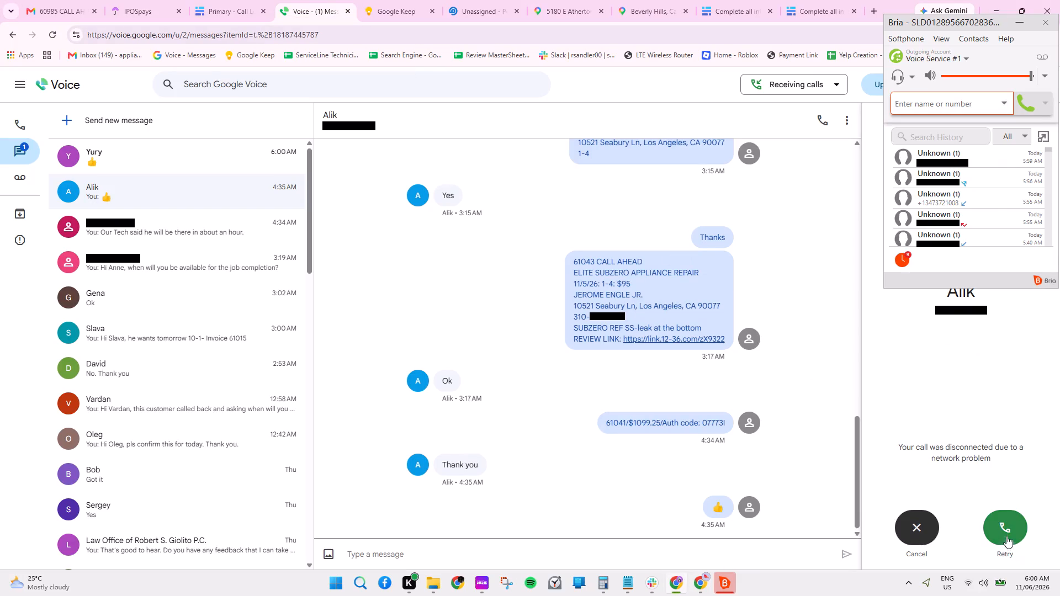
left_click(1006, 536)
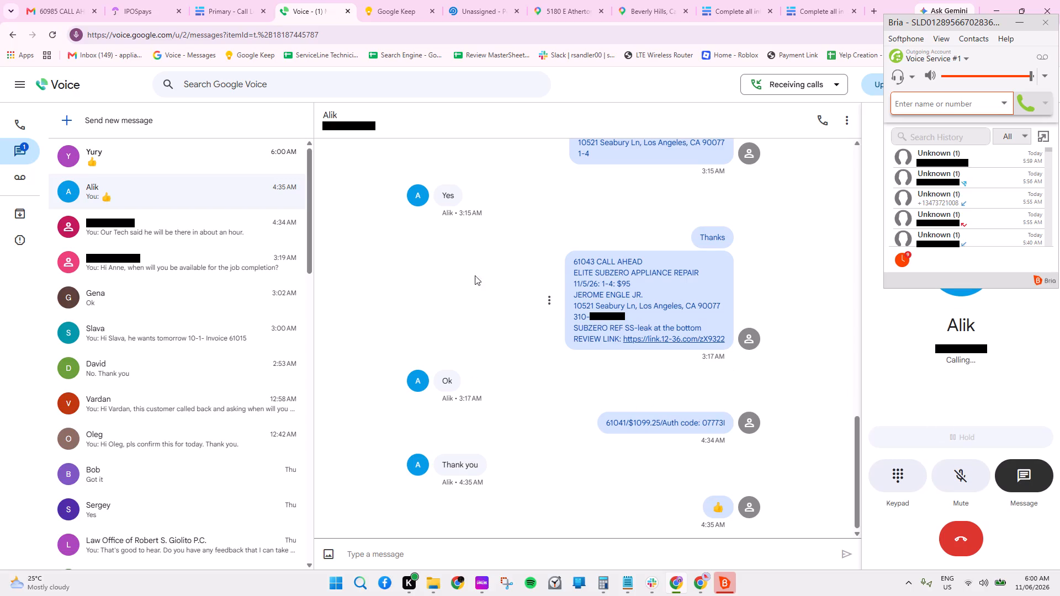
Check Yury's newest reply in his message thread, and return to Alik's thread from the ongoing call.
scroll(127, 240, "up", 7)
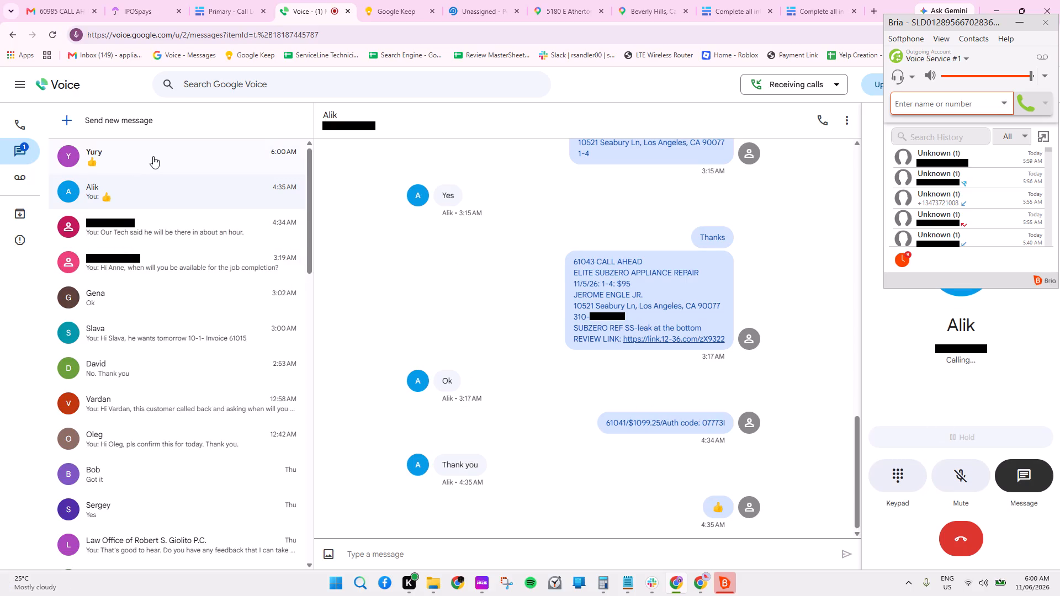
left_click(153, 156)
left_click(561, 555)
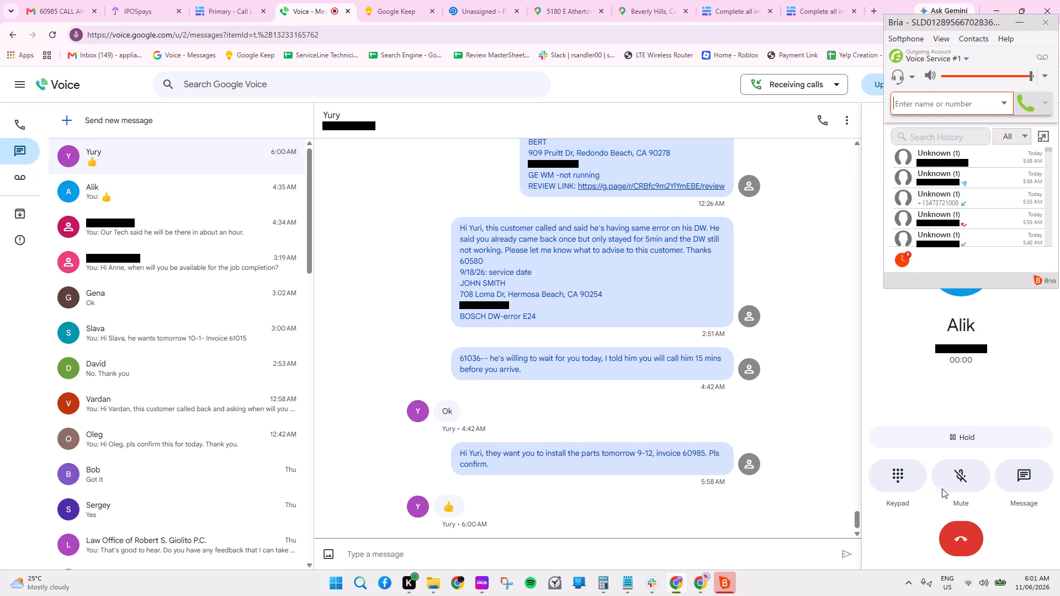
left_click(1025, 485)
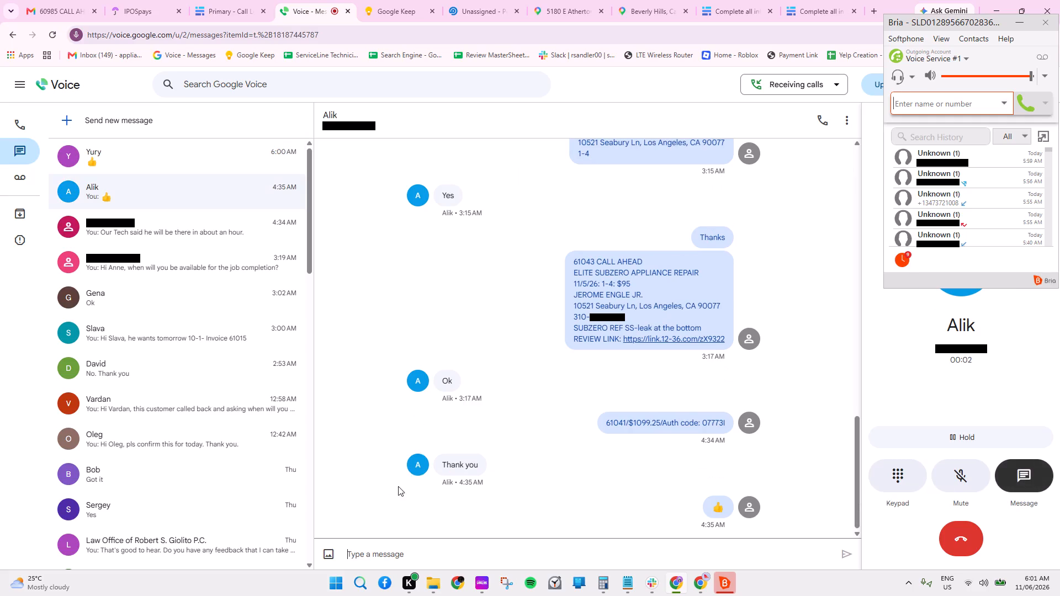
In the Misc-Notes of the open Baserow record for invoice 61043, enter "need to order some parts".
left_click(234, 14)
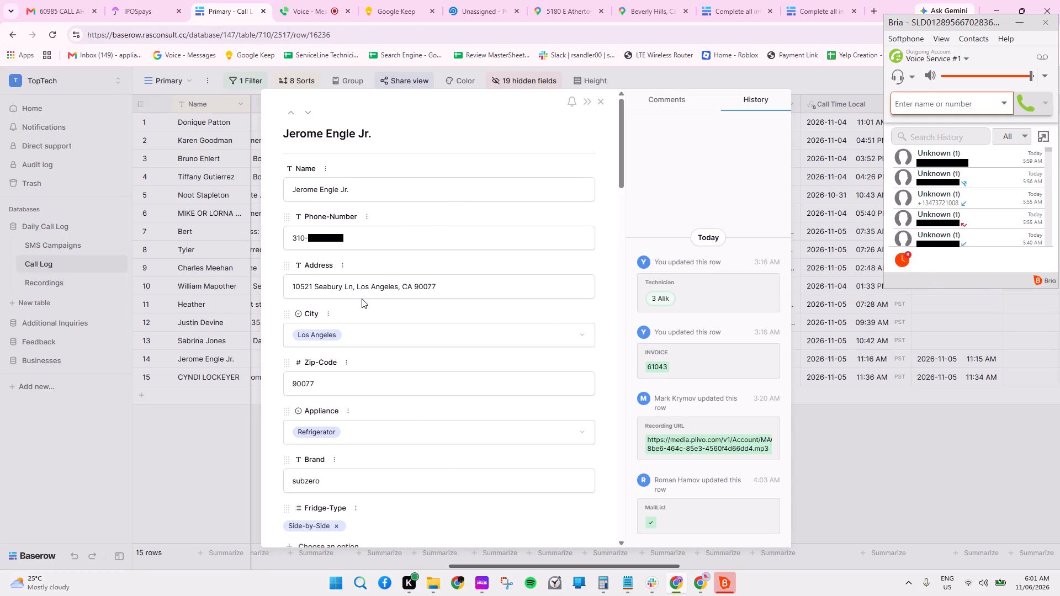
scroll(522, 410, "down", 6)
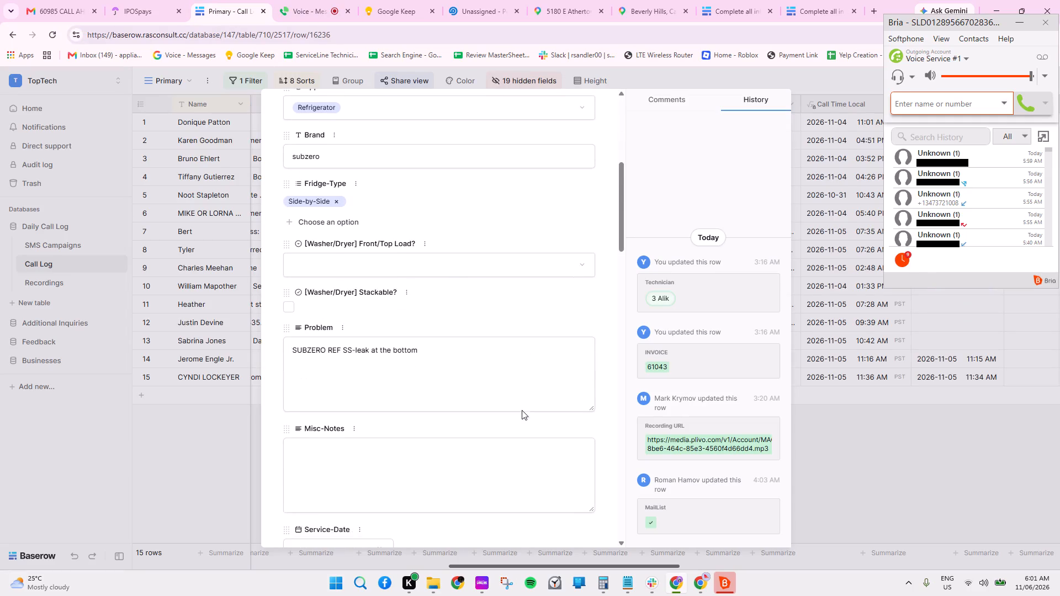
left_click(405, 461)
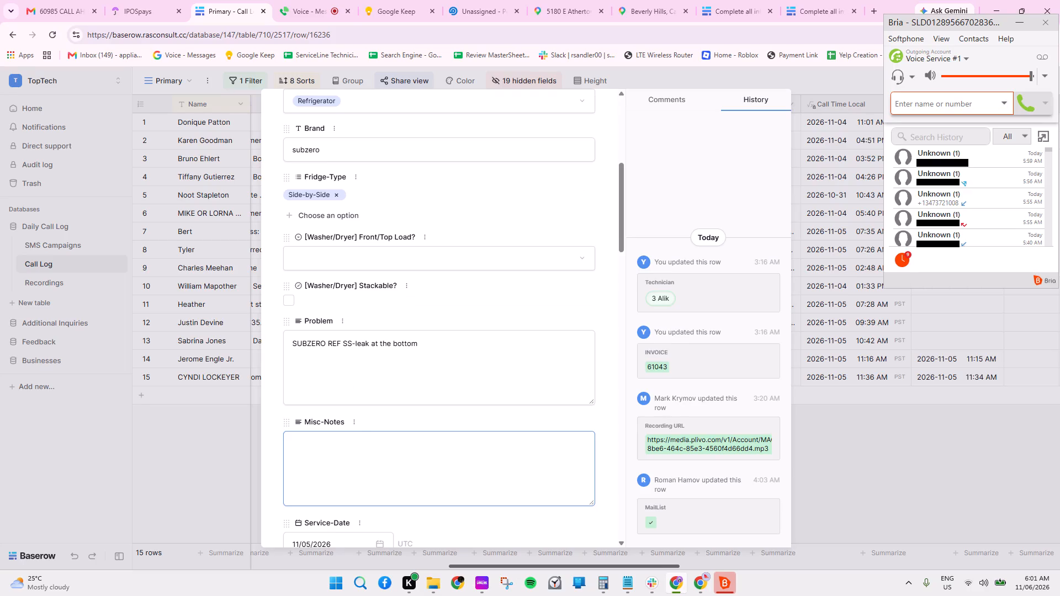
left_click(309, 12)
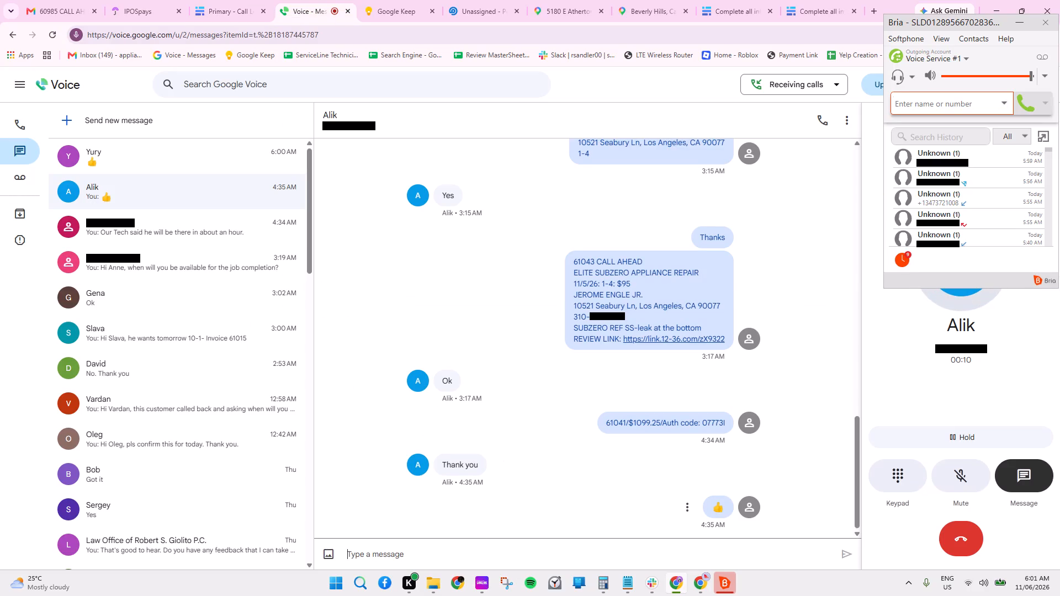
left_click(483, 546)
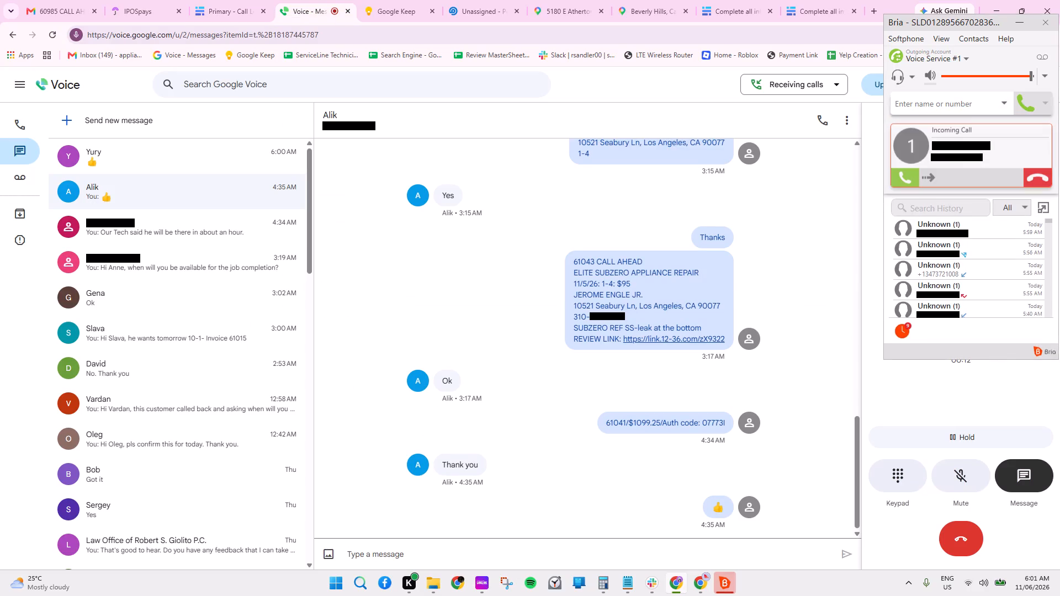
left_click(244, 0)
left_click(369, 462)
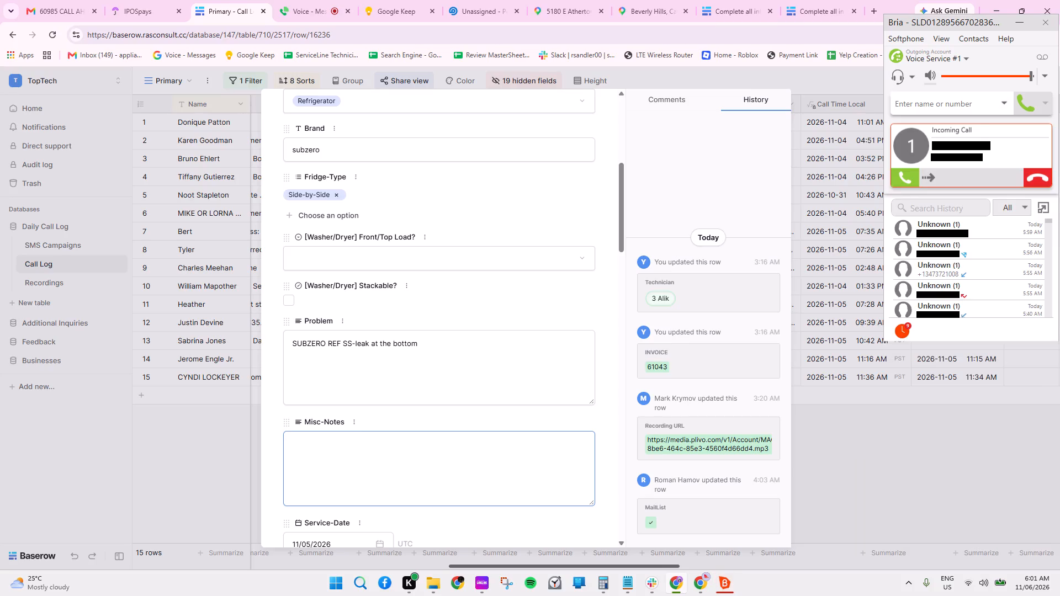
type("need to order some parts")
key("Return")
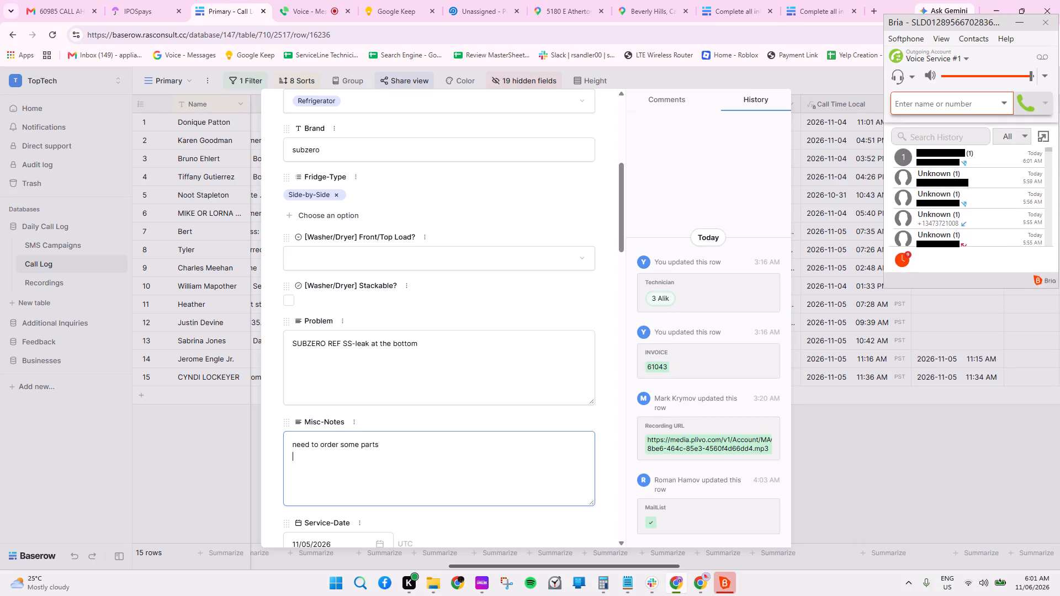
Add the amount "$1099.39" on the second line of the record's Misc-Notes.
key("1")
type("099.39")
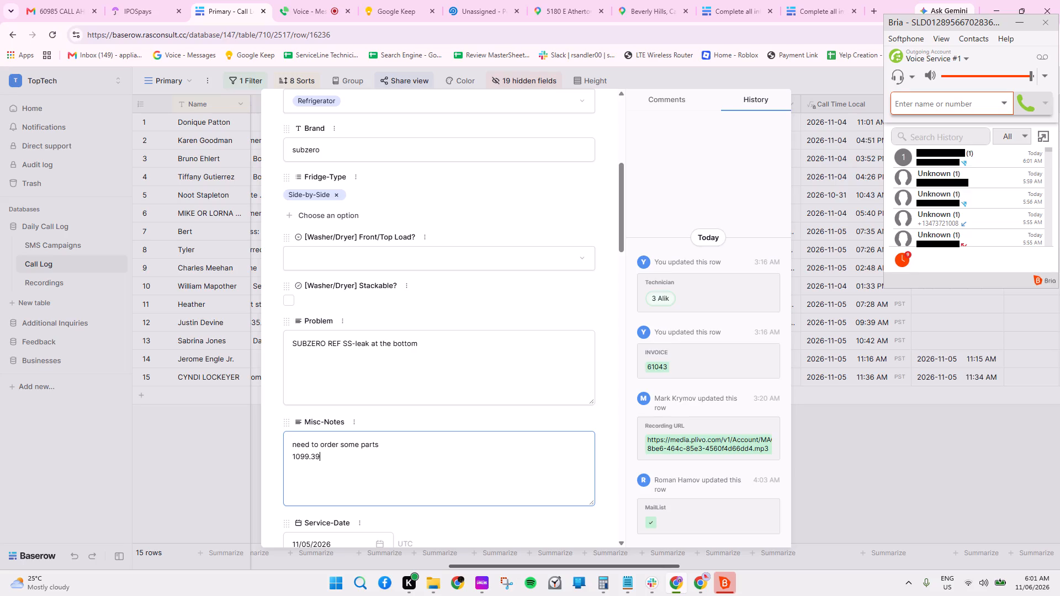
key("Left")
key("Left")
key("Left")
key("Left")
key("Left")
key("Left")
key("Left")
key("shift+dollar")
scroll(404, 277, "up", 7)
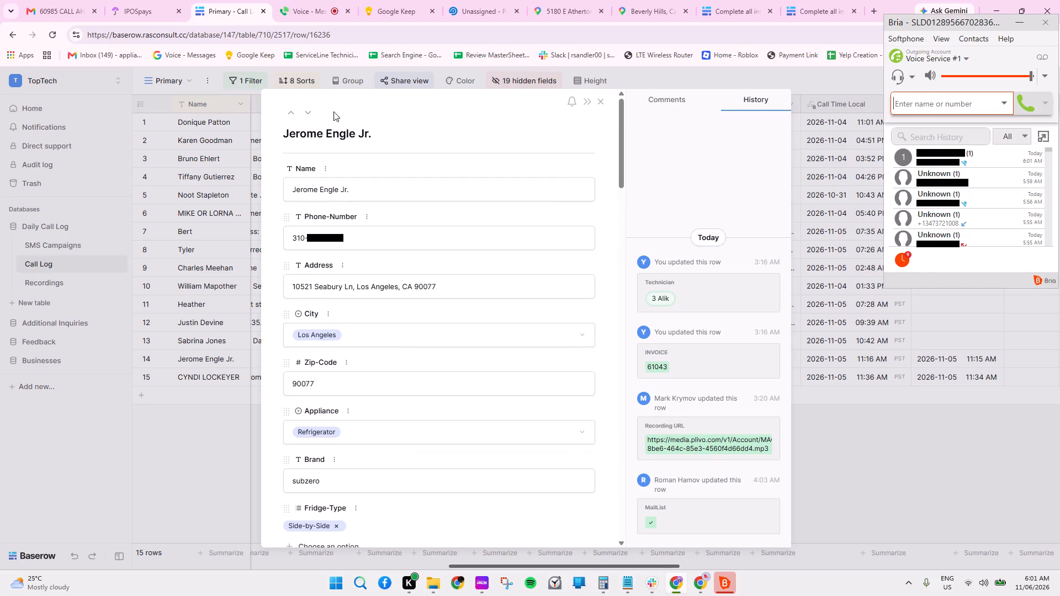
Return to Alik's message thread in Google Voice and start a new message to him.
left_click(312, 12)
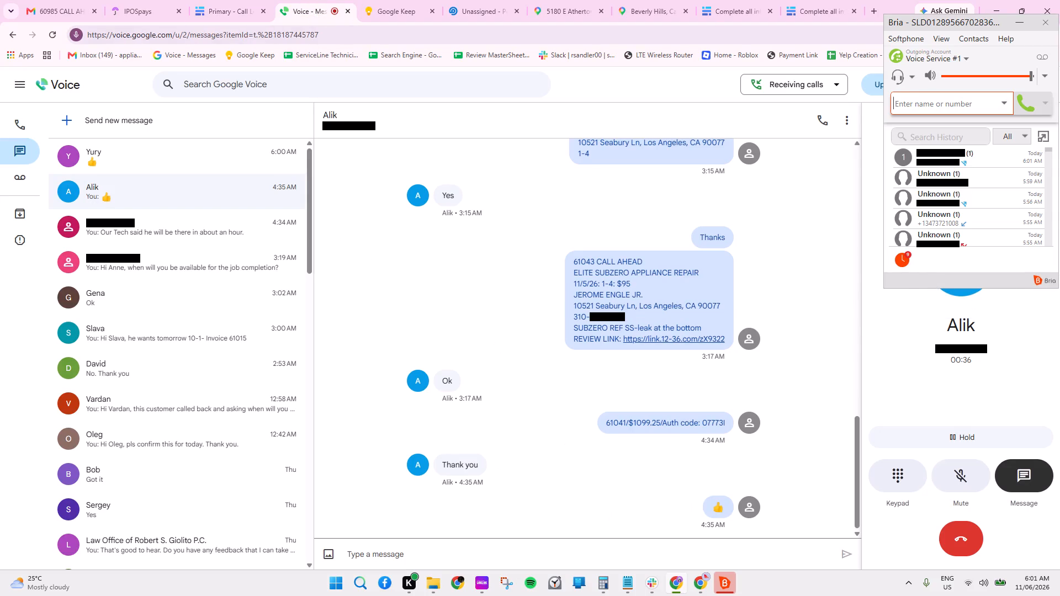
left_click(619, 556)
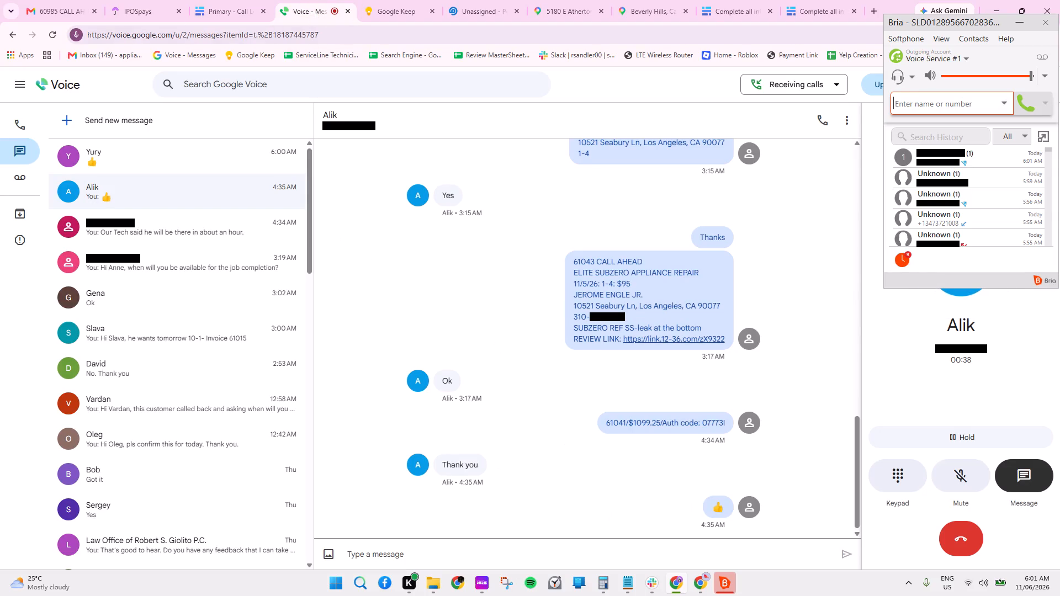
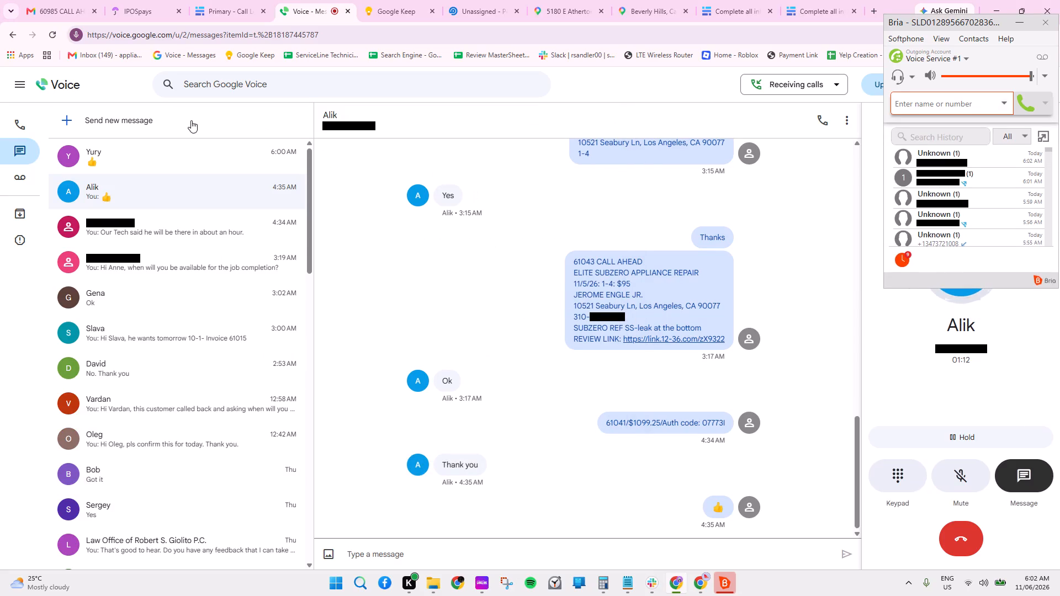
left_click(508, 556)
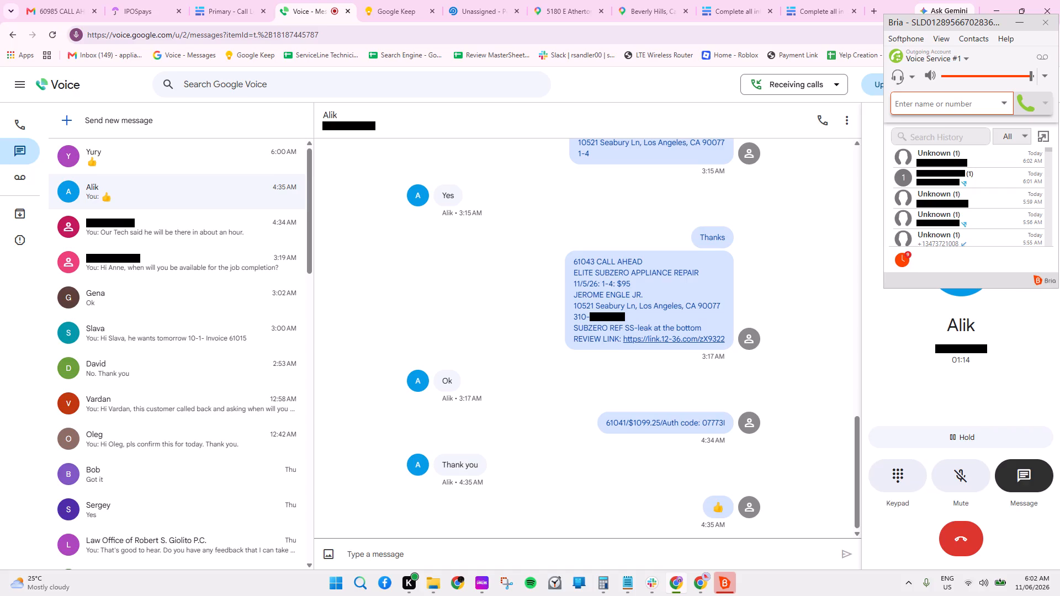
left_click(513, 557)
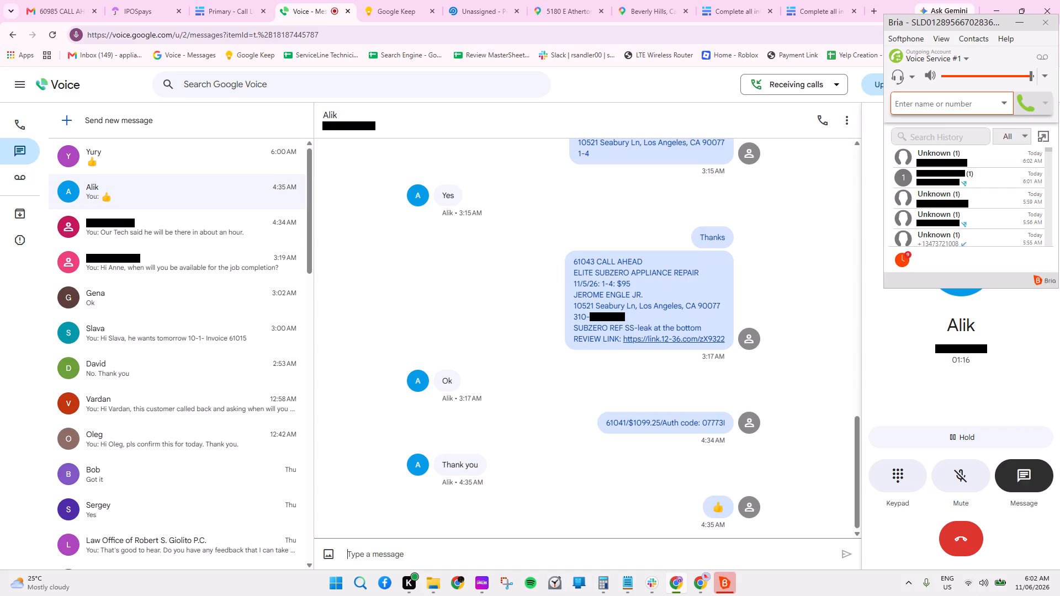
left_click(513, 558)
Search Google in a new browser tab for "how to pay by zelle".
left_click(873, 11)
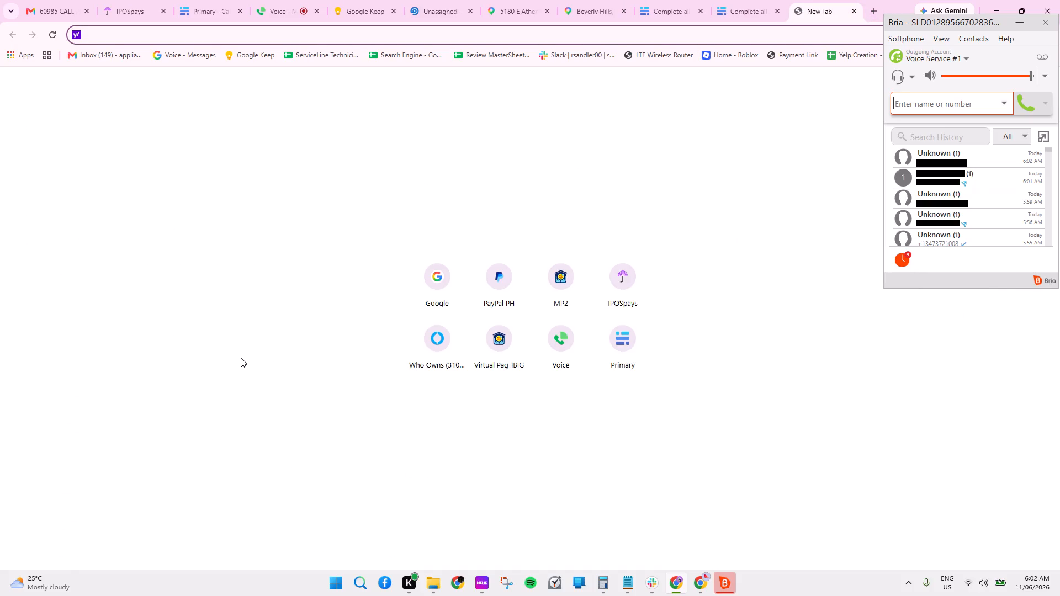
left_click(431, 281)
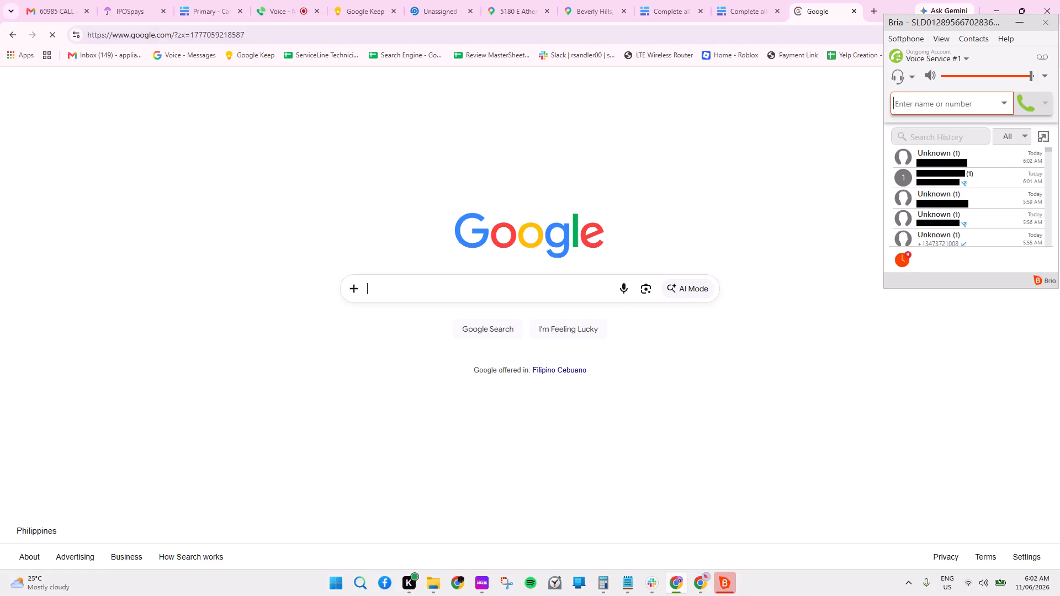
left_click(455, 289)
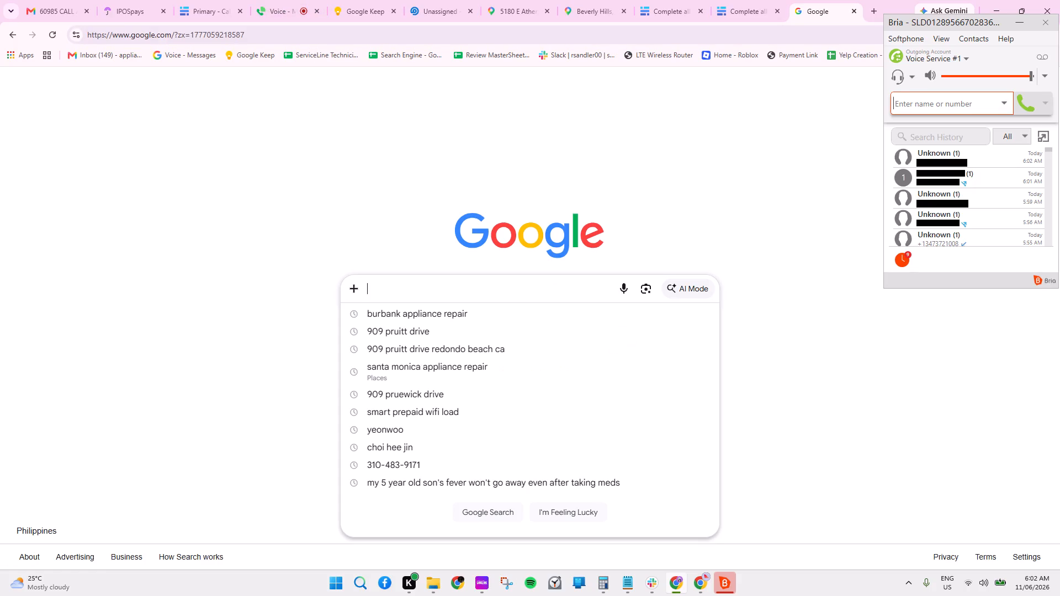
type("how")
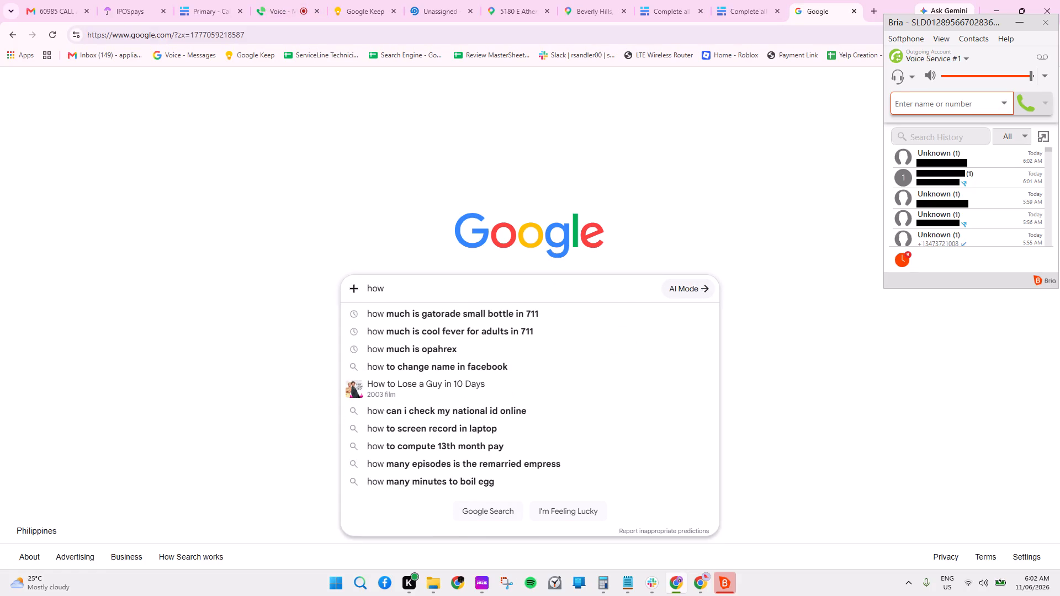
key("space")
type("to pay by zelle")
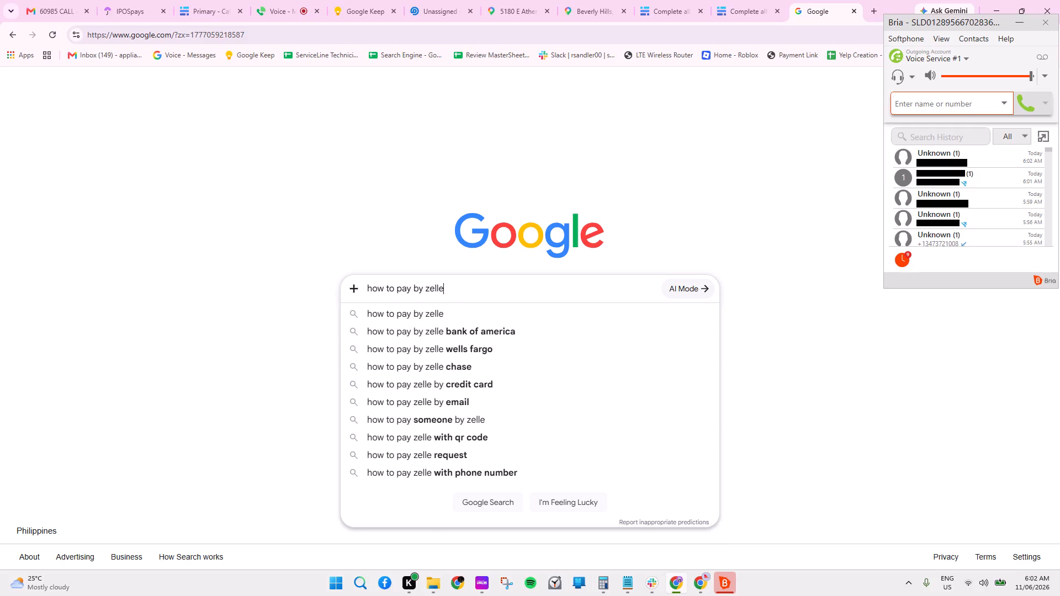
key("Return")
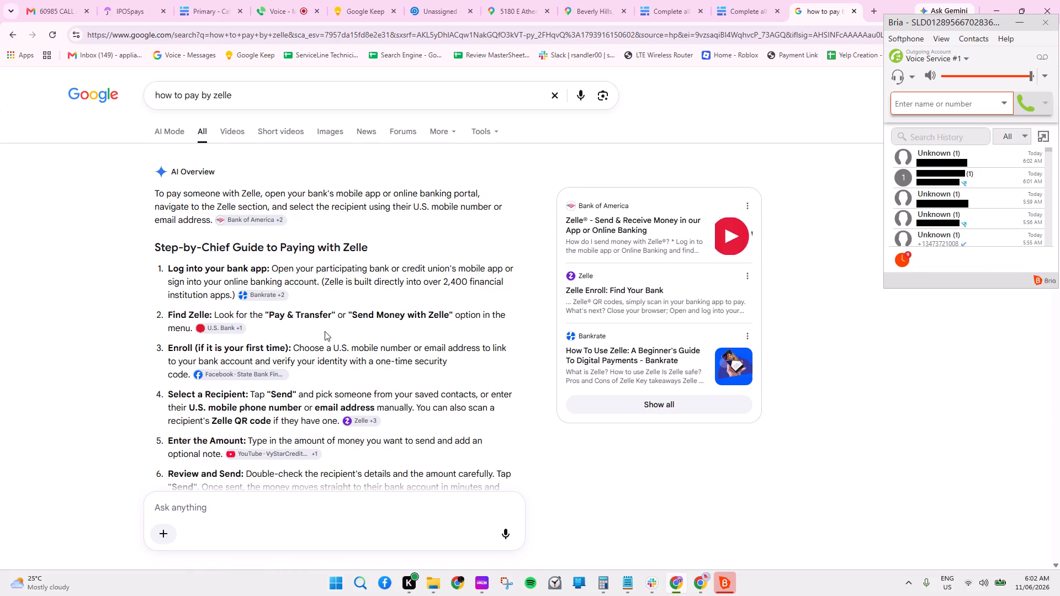
Refine the Google search to "how to pay by zelle using zelle app".
left_click(250, 92)
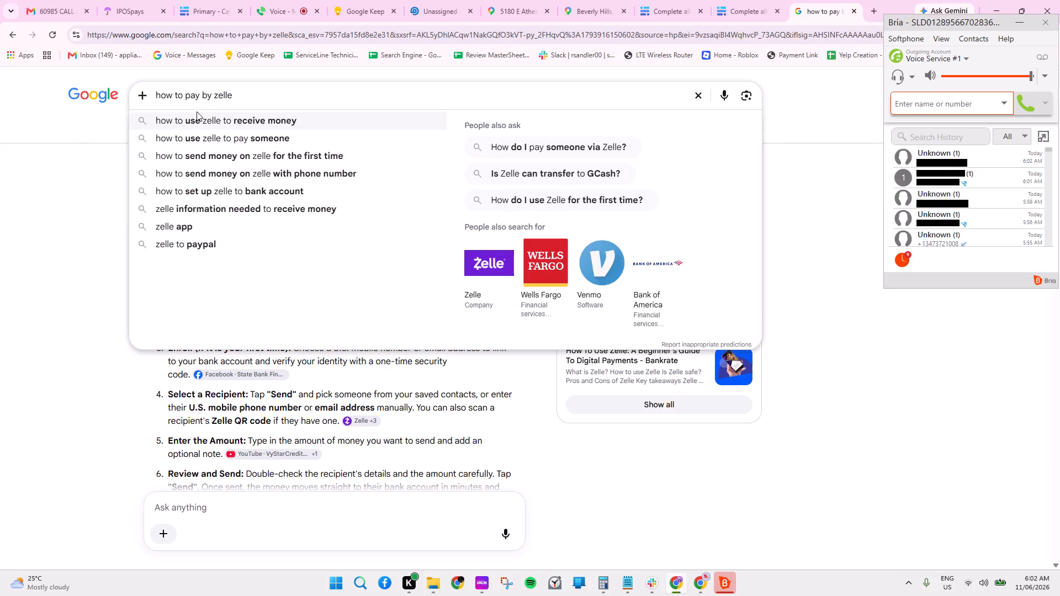
left_click(257, 92)
key("space")
type("using x")
key("BackSpace")
type("zelle")
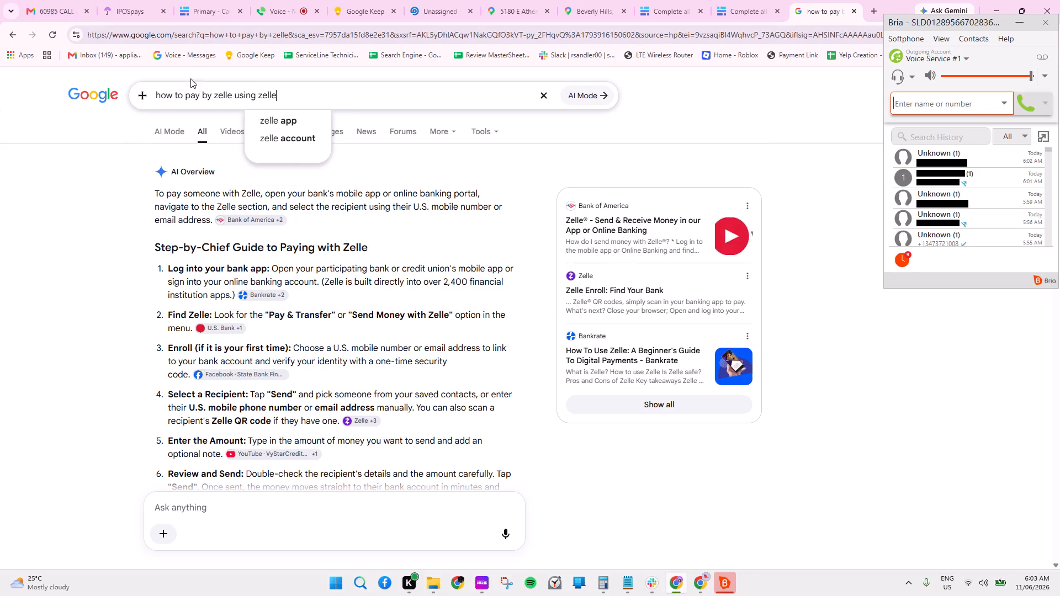
left_click(264, 124)
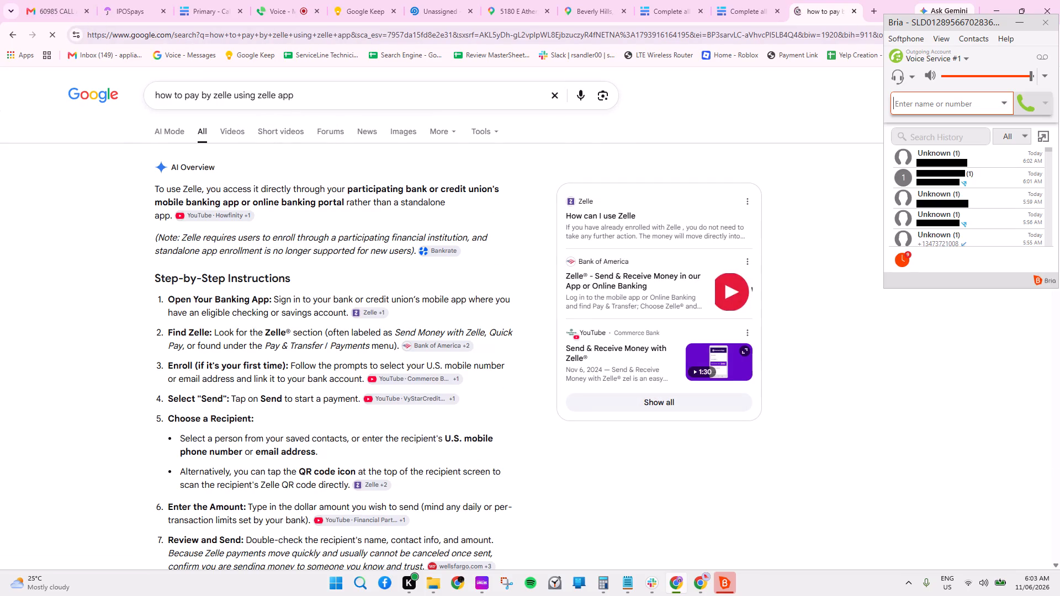
Read the AI Overview's step-by-step Zelle payment instructions, focusing on choosing a recipient and entering the amount.
scroll(289, 409, "down", 2)
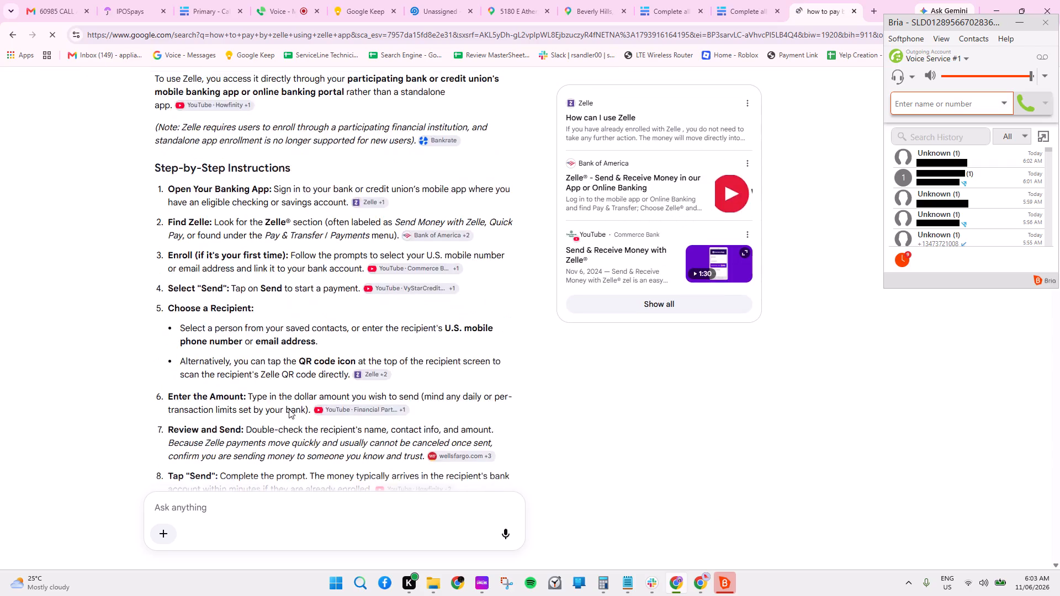
scroll(289, 409, "down", 2)
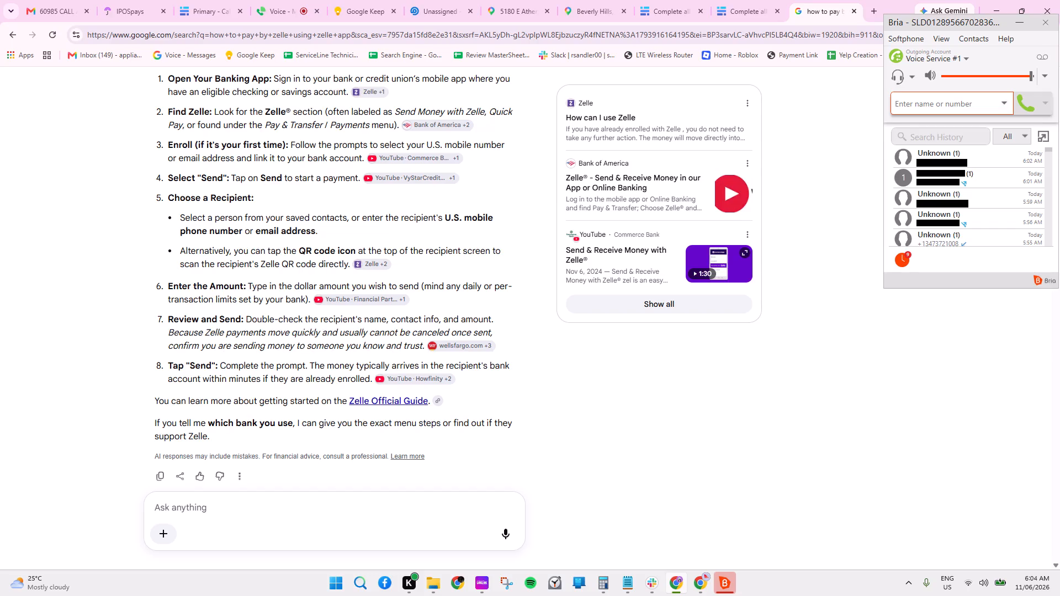
left_click(211, 303)
scroll(218, 303, "down", 1)
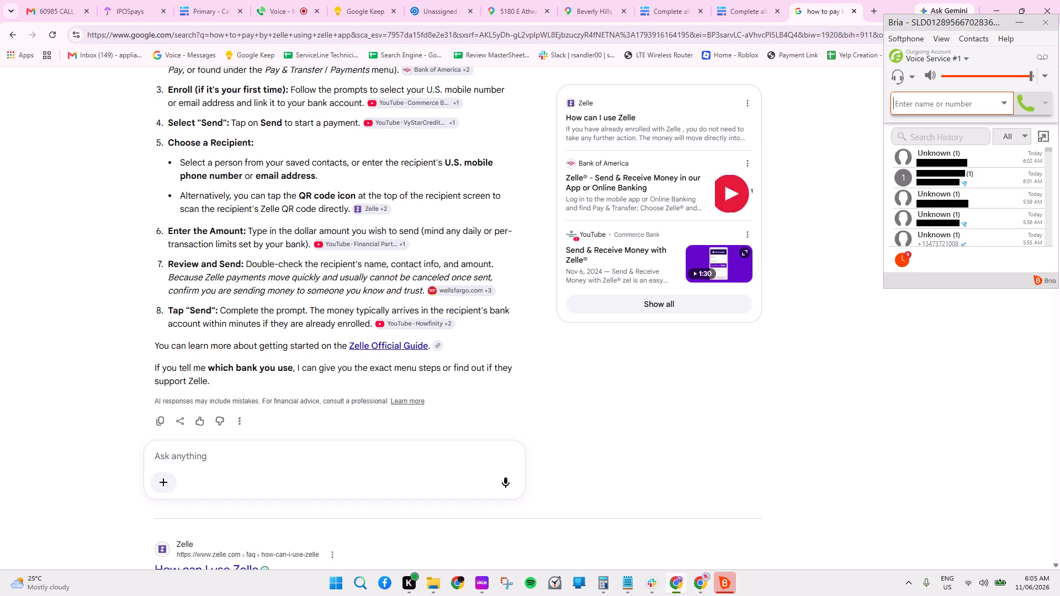
left_click(219, 233)
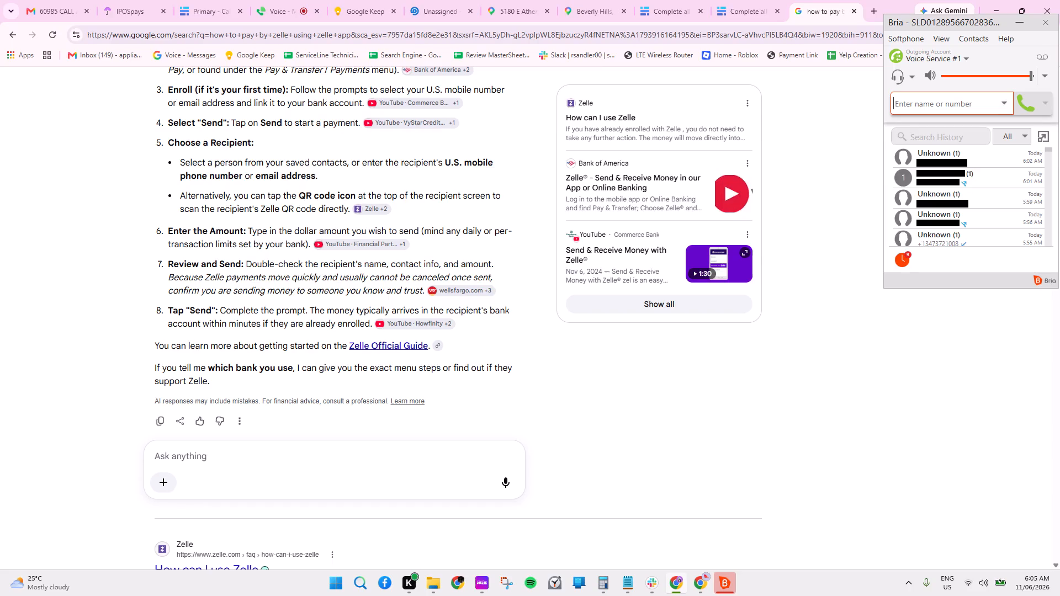
left_click(224, 230)
left_click(267, 202)
left_click(258, 211)
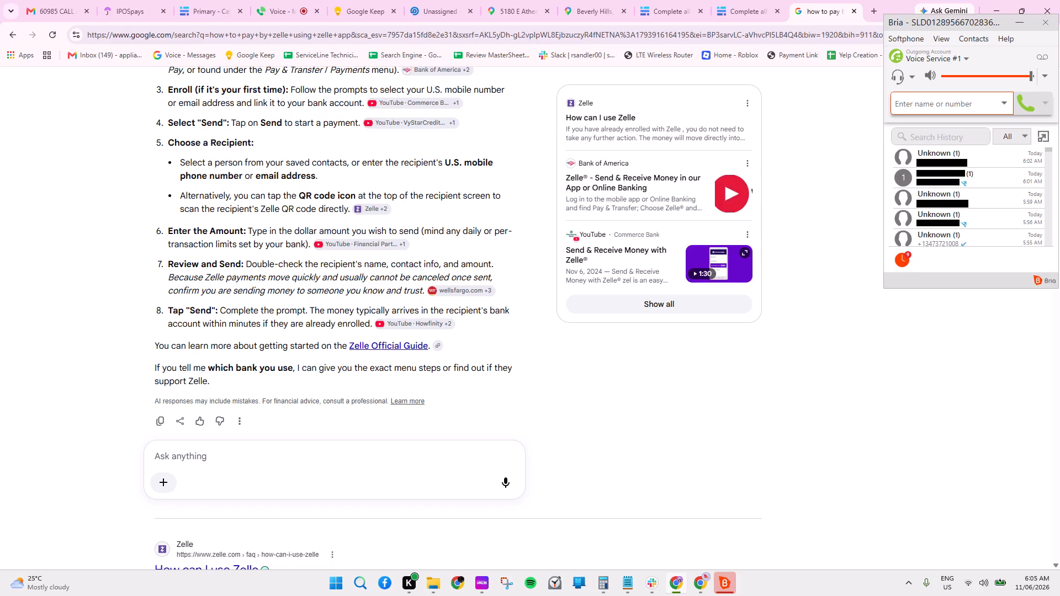
left_click(258, 211)
left_click(225, 243)
left_click(281, 187)
left_click(236, 202)
left_click(292, 180)
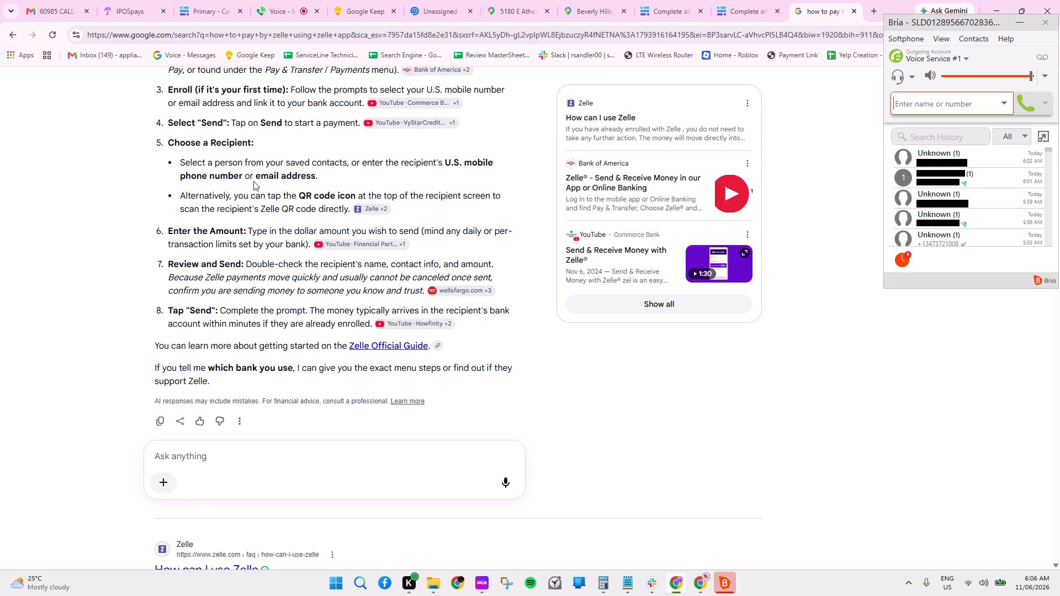
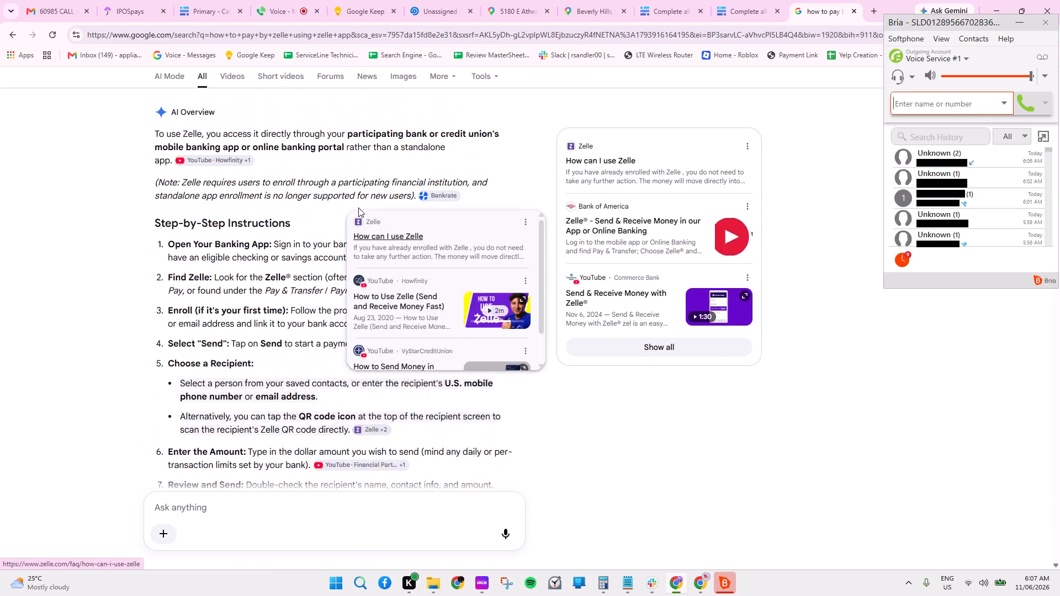
Search Google for the suggested query "how to send money on zelle for the first time" and read the AI Overview's instructions.
scroll(358, 207, "up", 3)
left_click(328, 91)
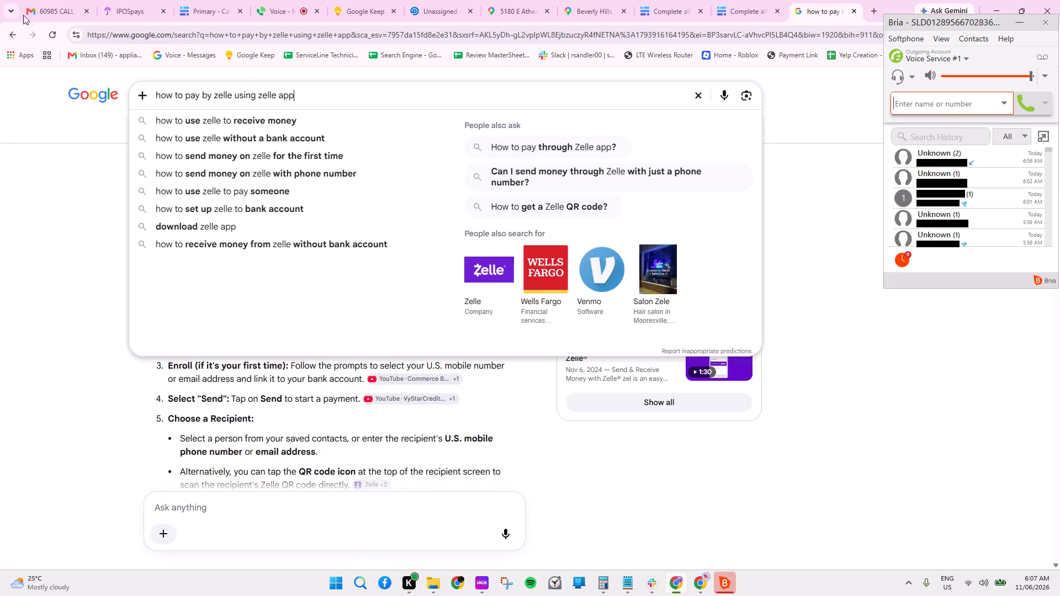
left_click(250, 157)
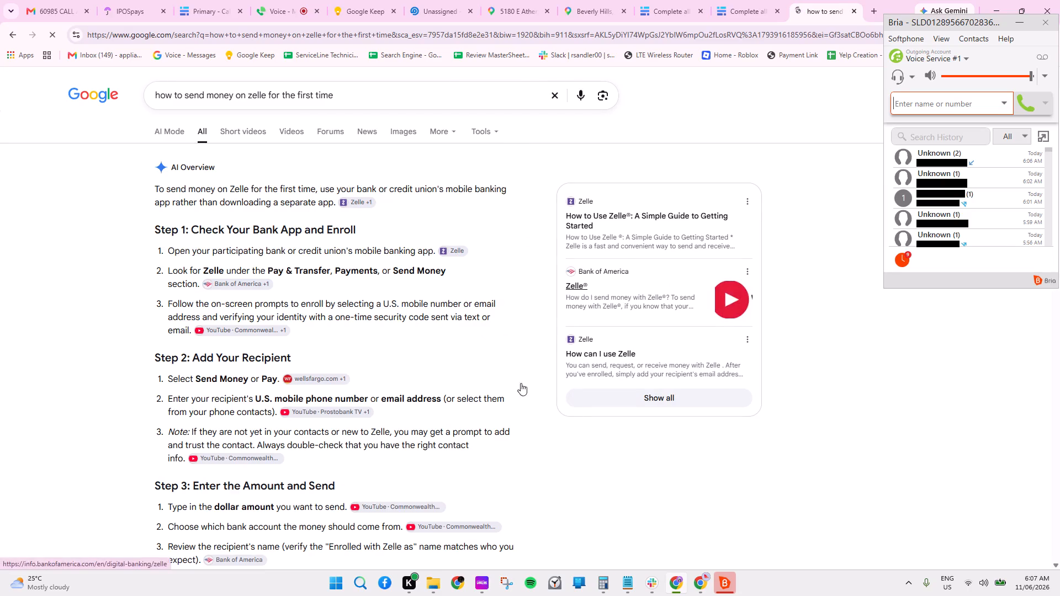
scroll(448, 421, "down", 2)
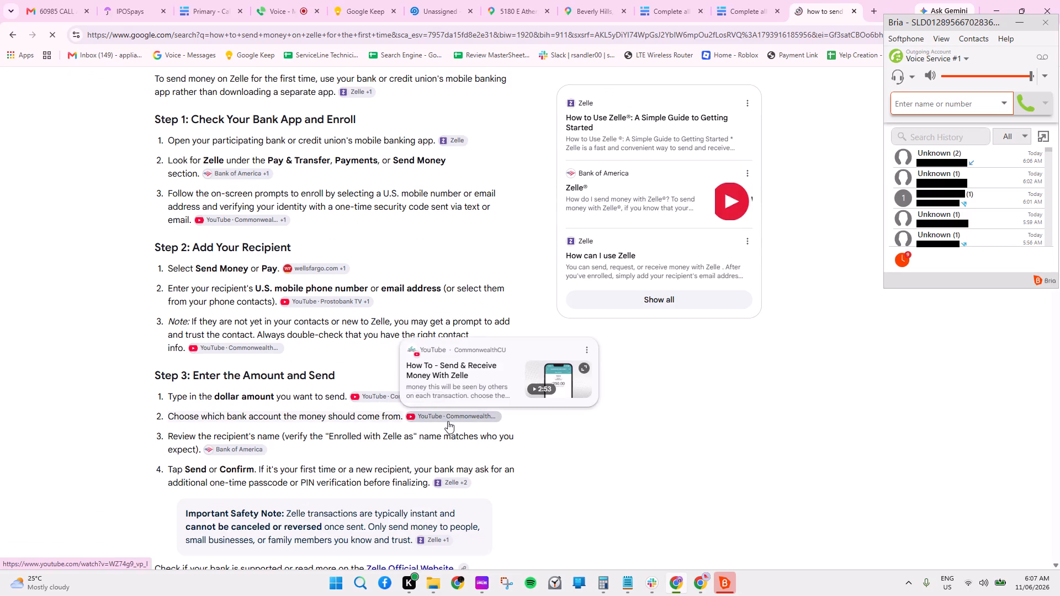
left_click(96, 305)
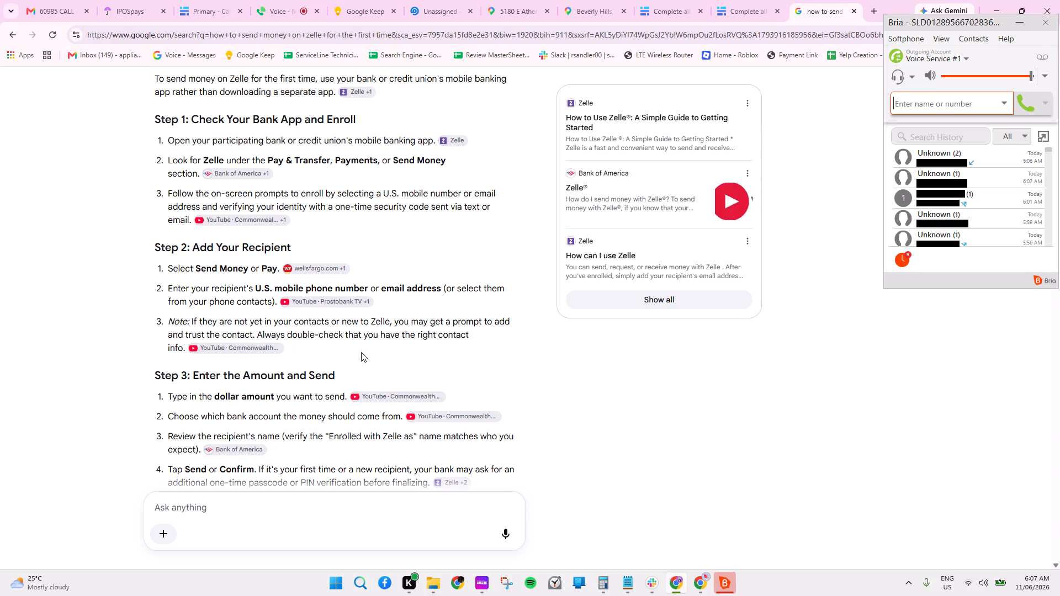
scroll(361, 352, "down", 2)
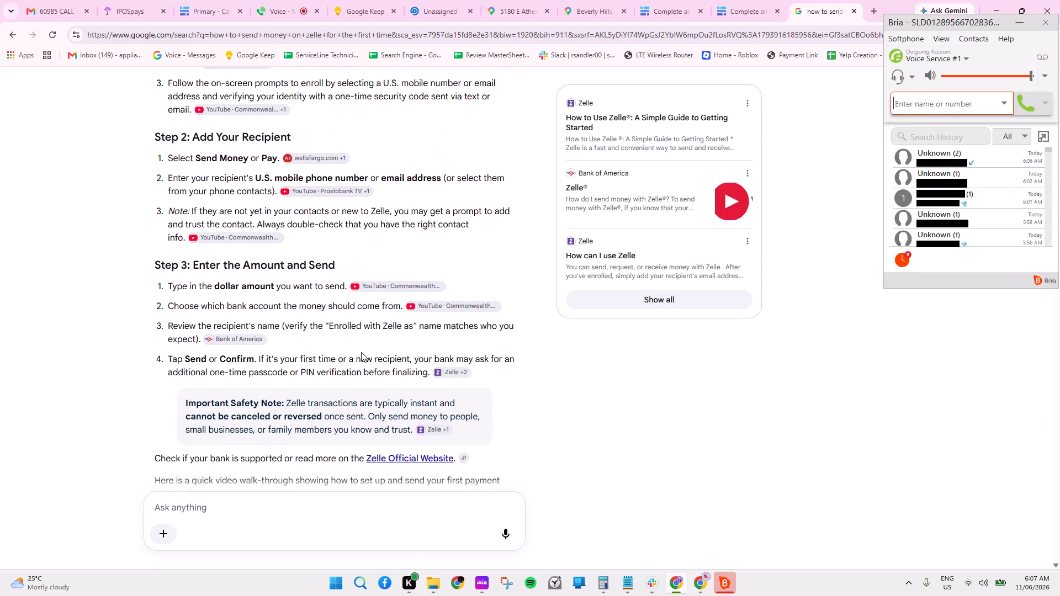
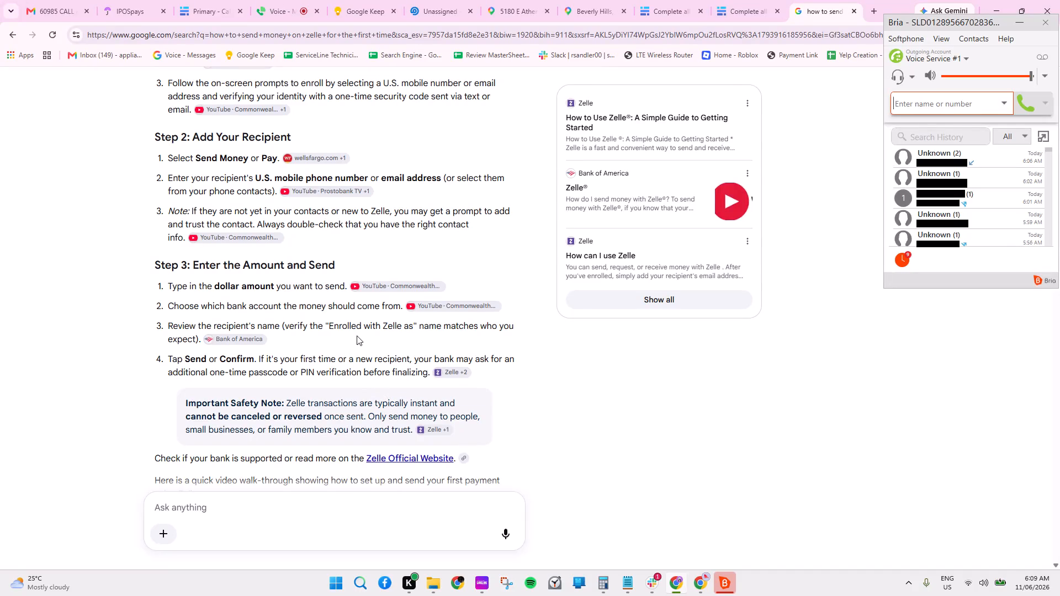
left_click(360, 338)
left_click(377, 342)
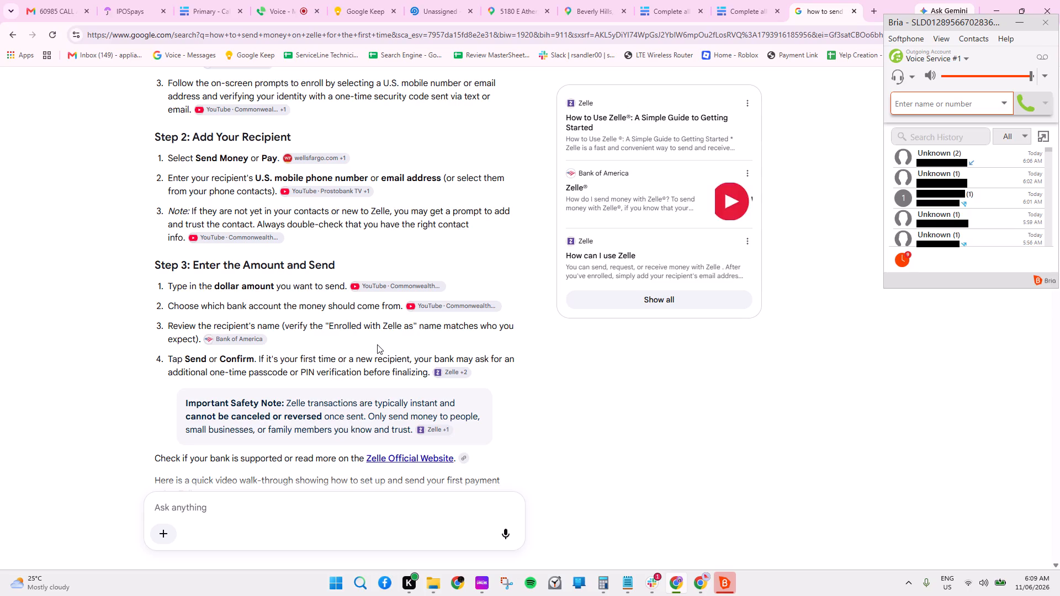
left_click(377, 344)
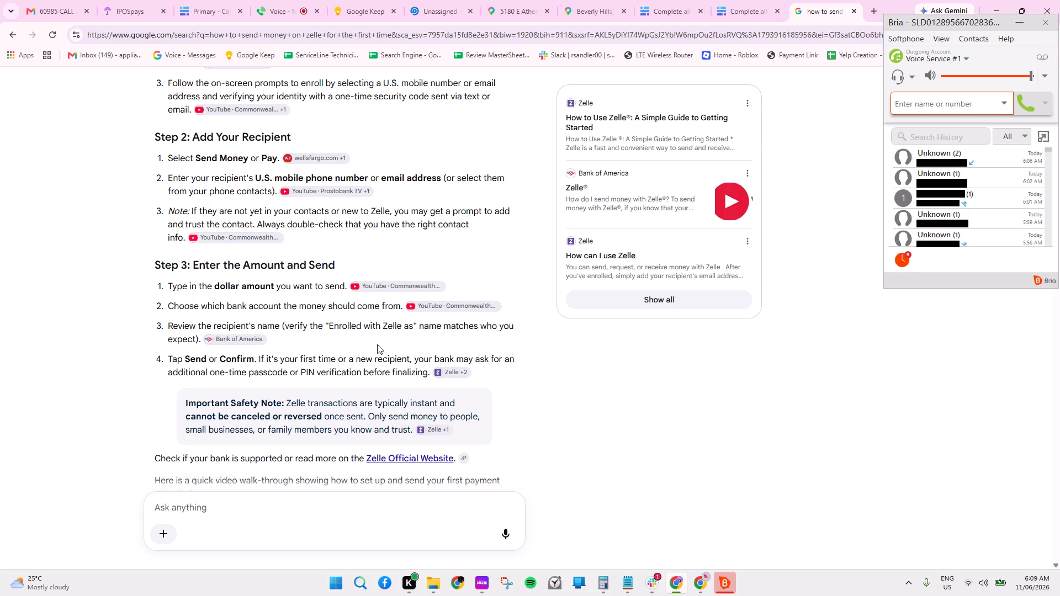
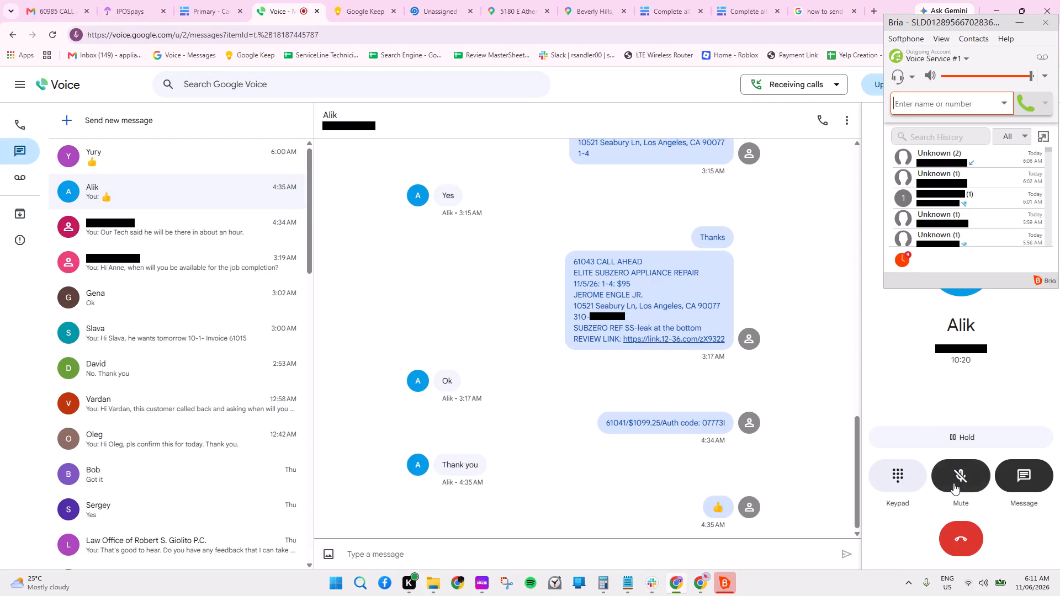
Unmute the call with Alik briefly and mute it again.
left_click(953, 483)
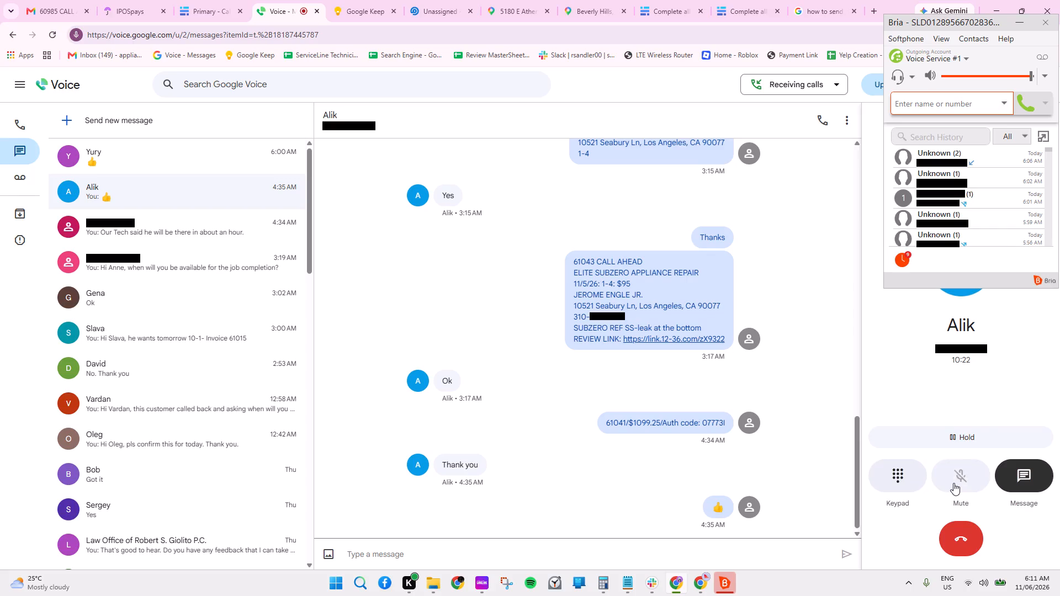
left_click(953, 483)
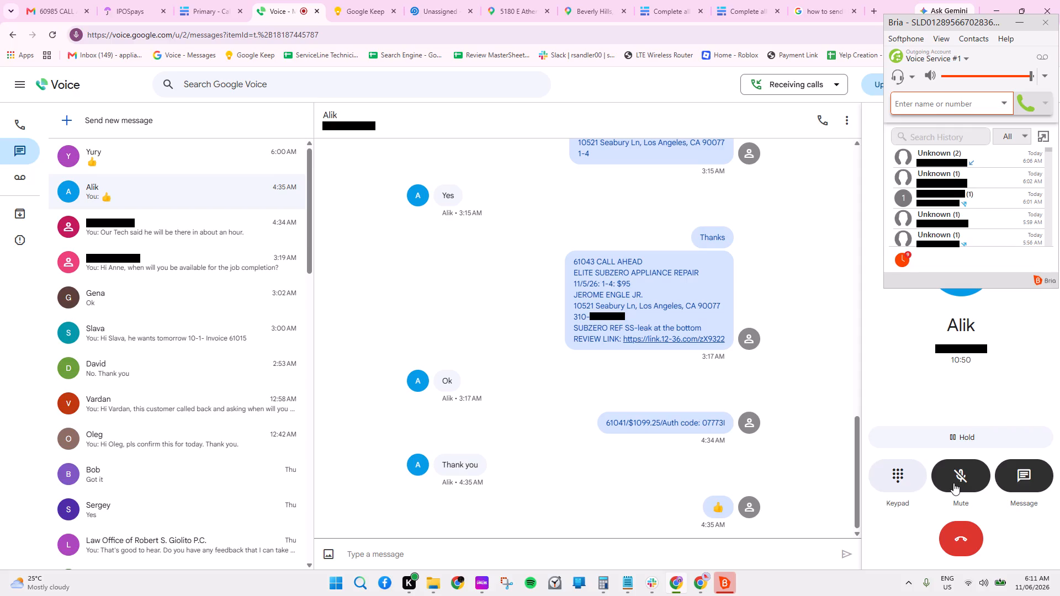
Review the first-time Zelle payment instructions on adding a recipient and sending the amount.
left_click(830, 13)
scroll(392, 343, "down", 1)
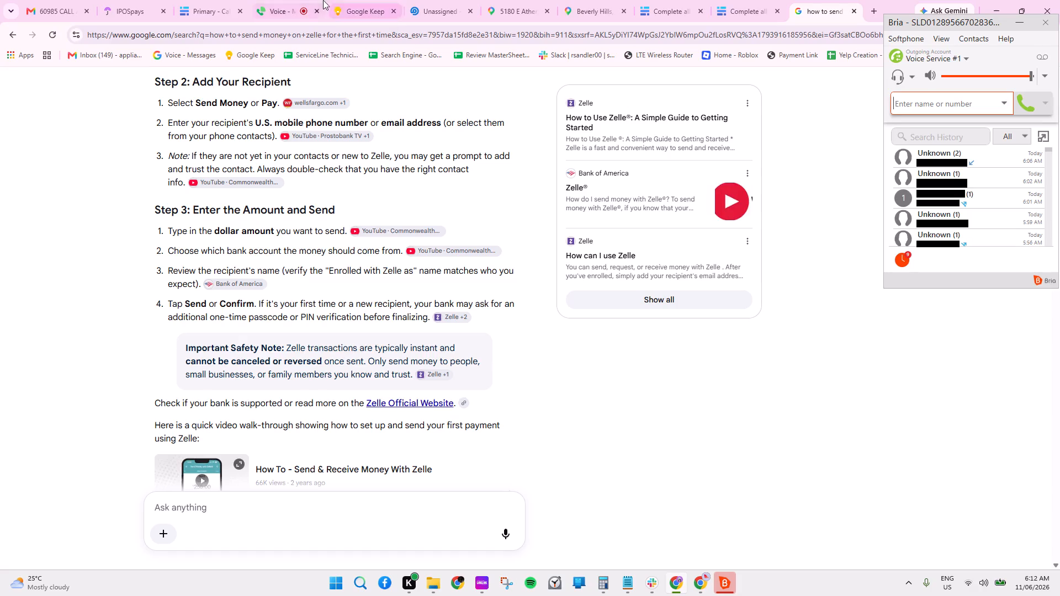
Return to Google Voice and unmute the call with Alik.
left_click(302, 4)
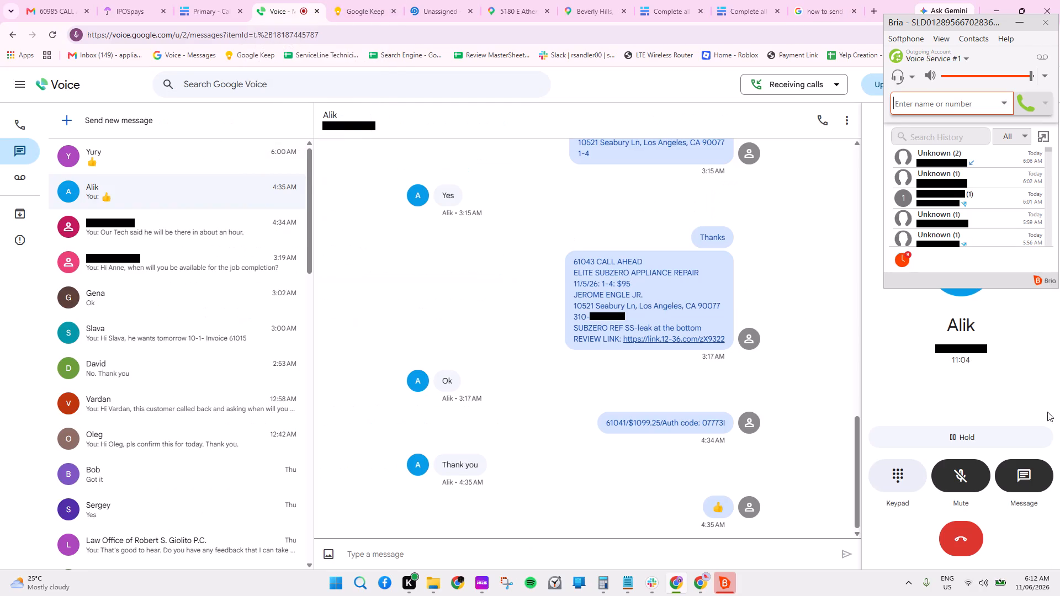
left_click(964, 471)
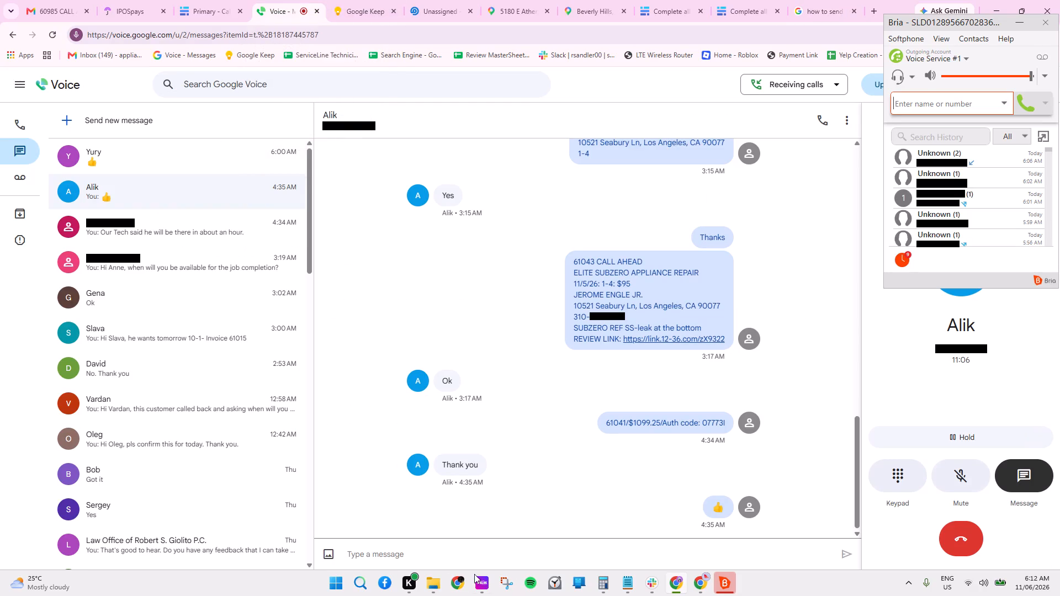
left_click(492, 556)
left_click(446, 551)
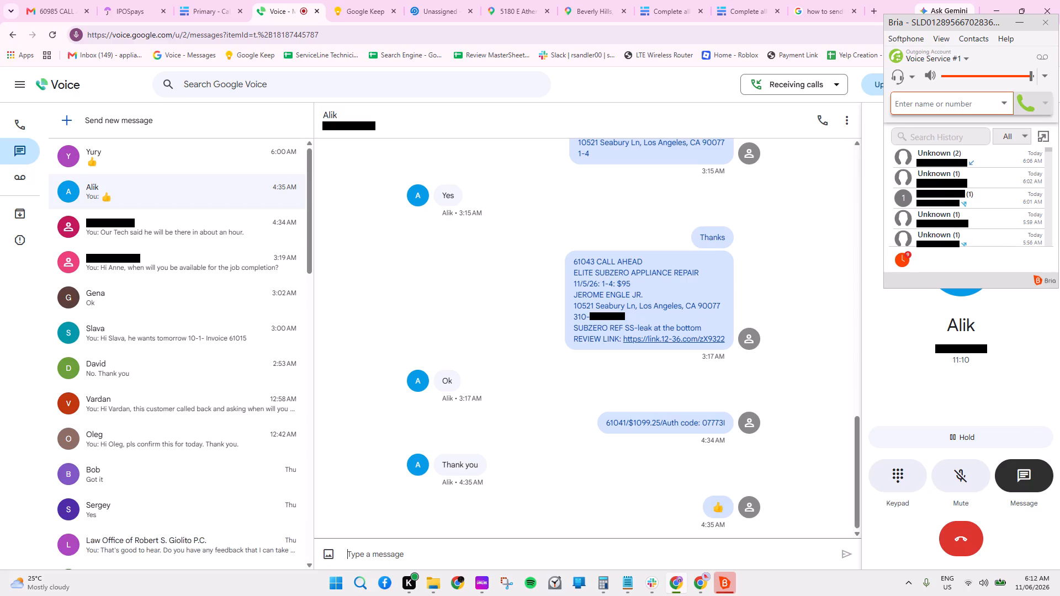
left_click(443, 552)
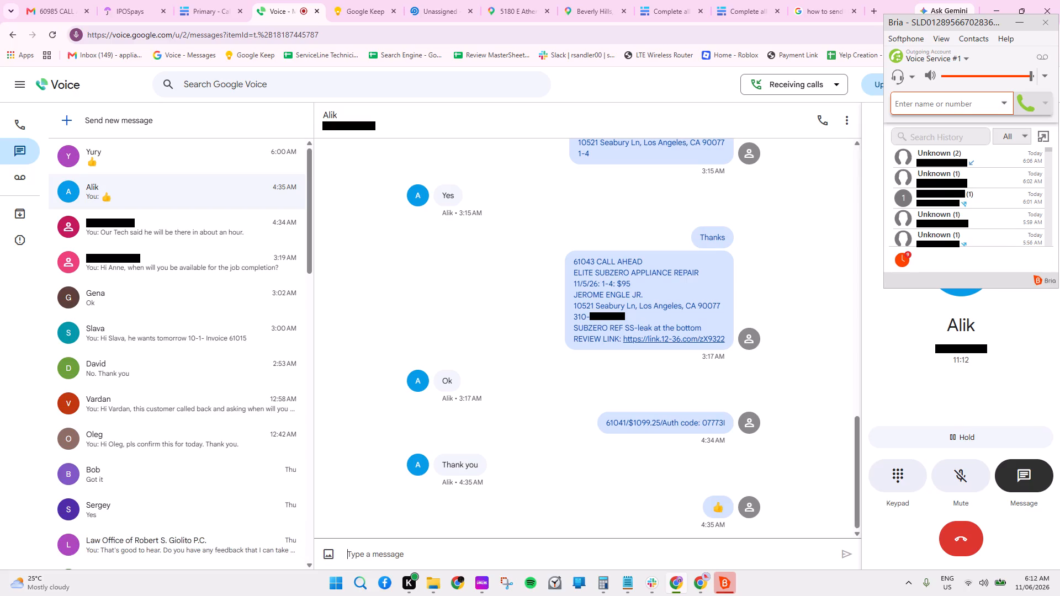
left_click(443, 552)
Recheck the Zelle recipient and amount instructions, and return to the ongoing call in Google Voice.
left_click(805, 9)
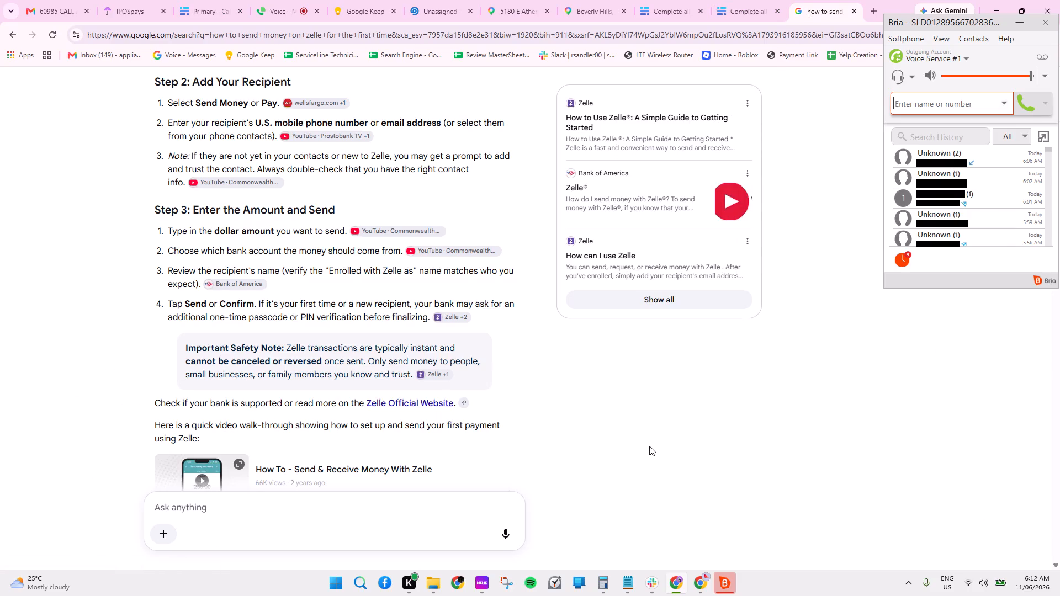
left_click(287, 7)
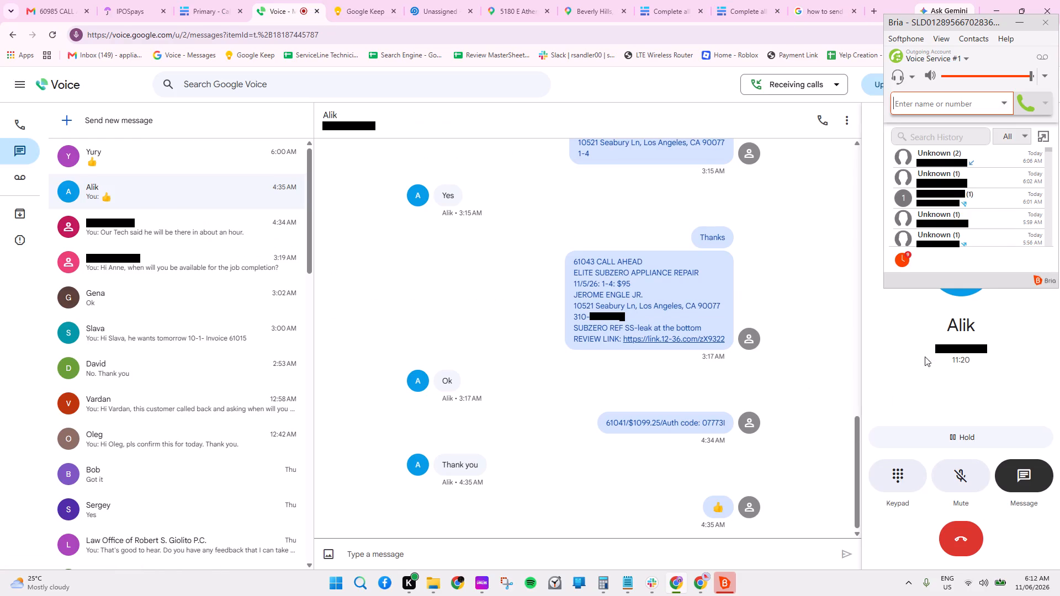
left_click(928, 362)
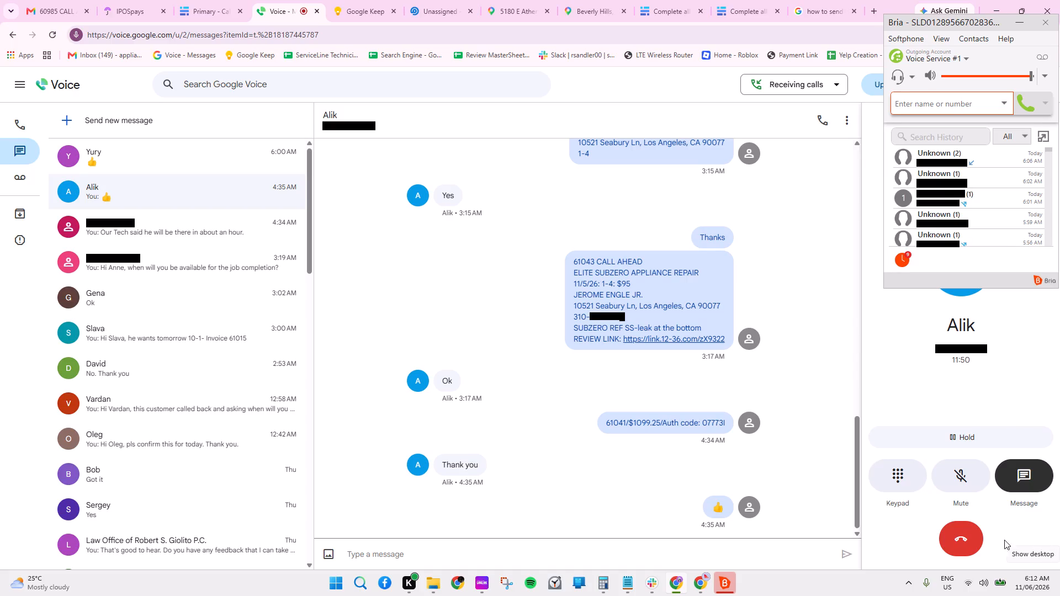
End the current call with Alik and call him again from his conversation.
left_click(964, 542)
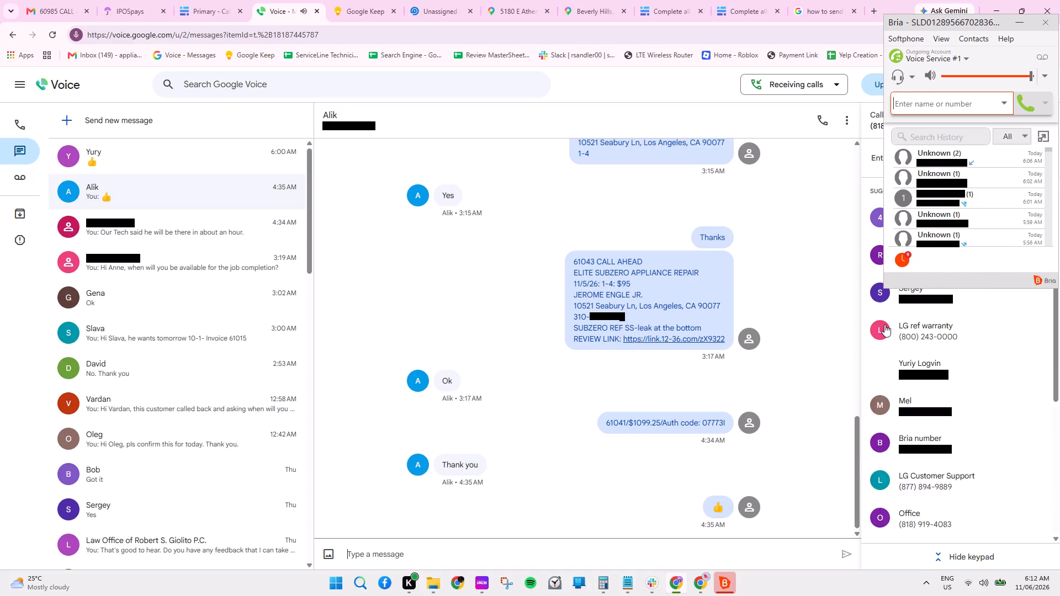
left_click(817, 121)
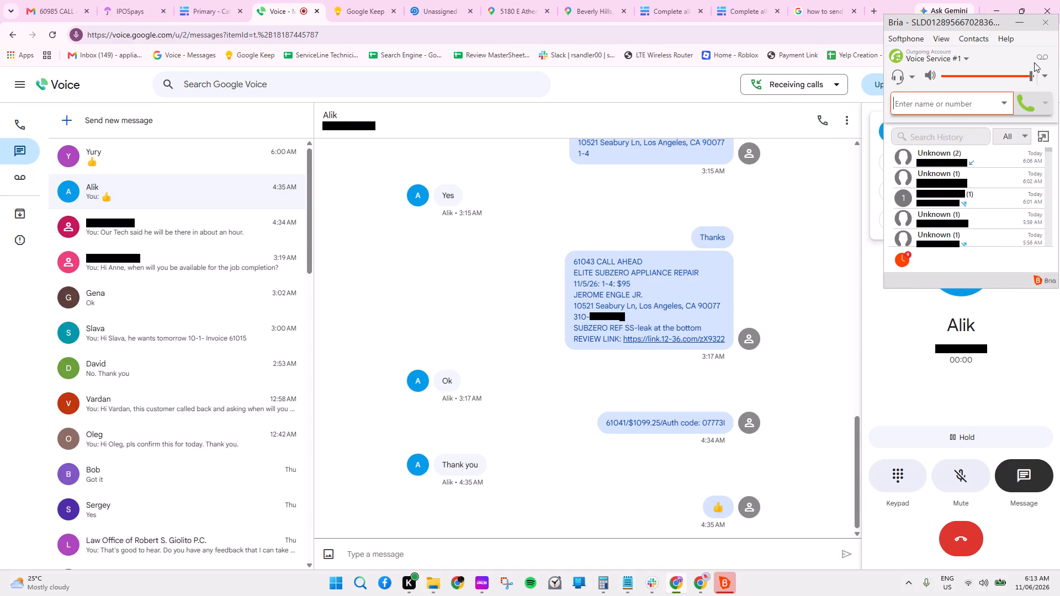
Minimize the Bria softphone and accept Alik's incoming call, ending the current one.
left_click(1022, 22)
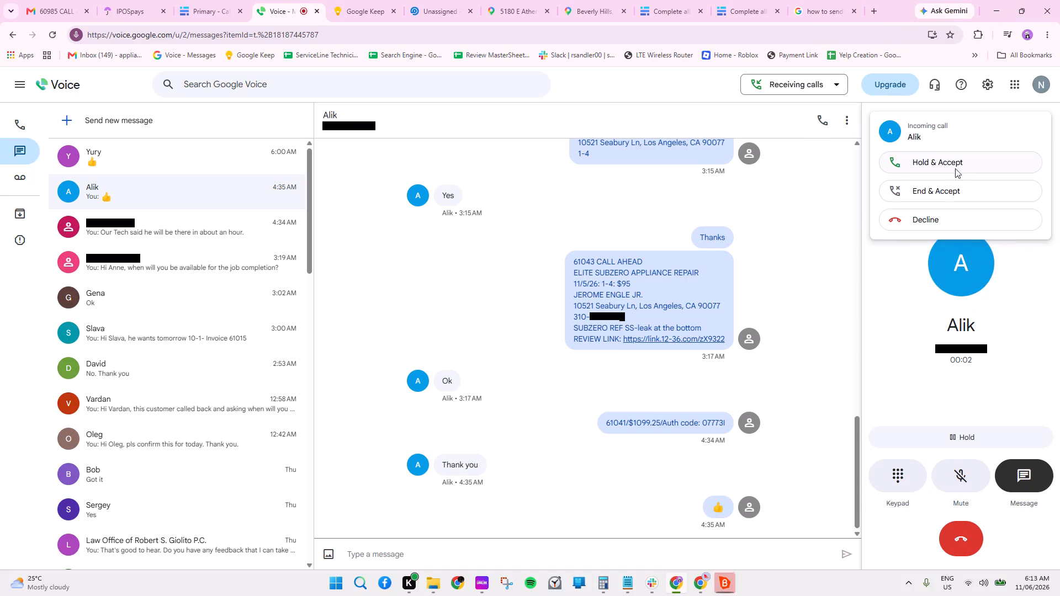
left_click(955, 191)
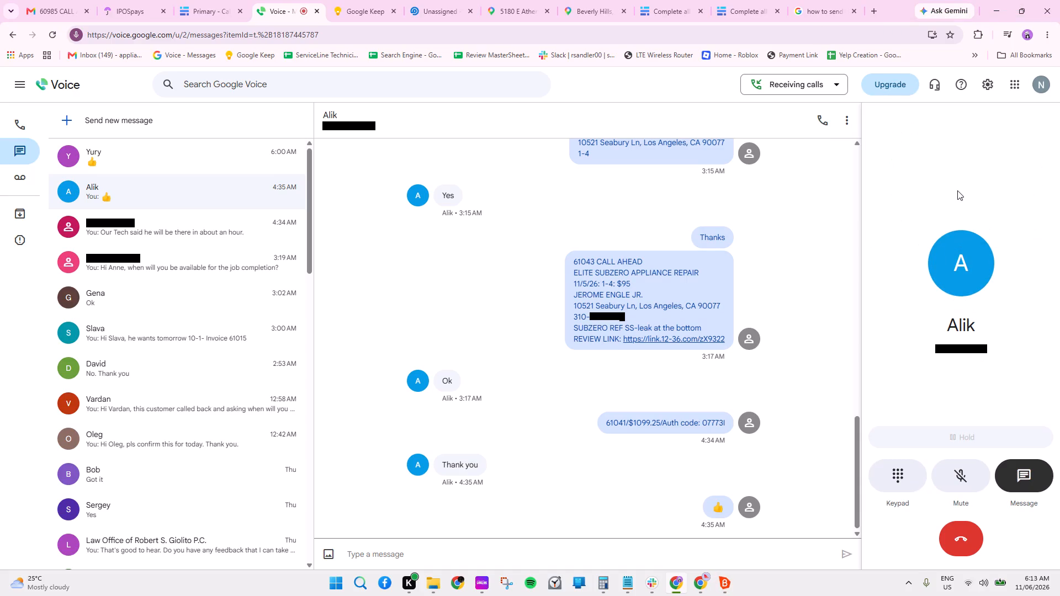